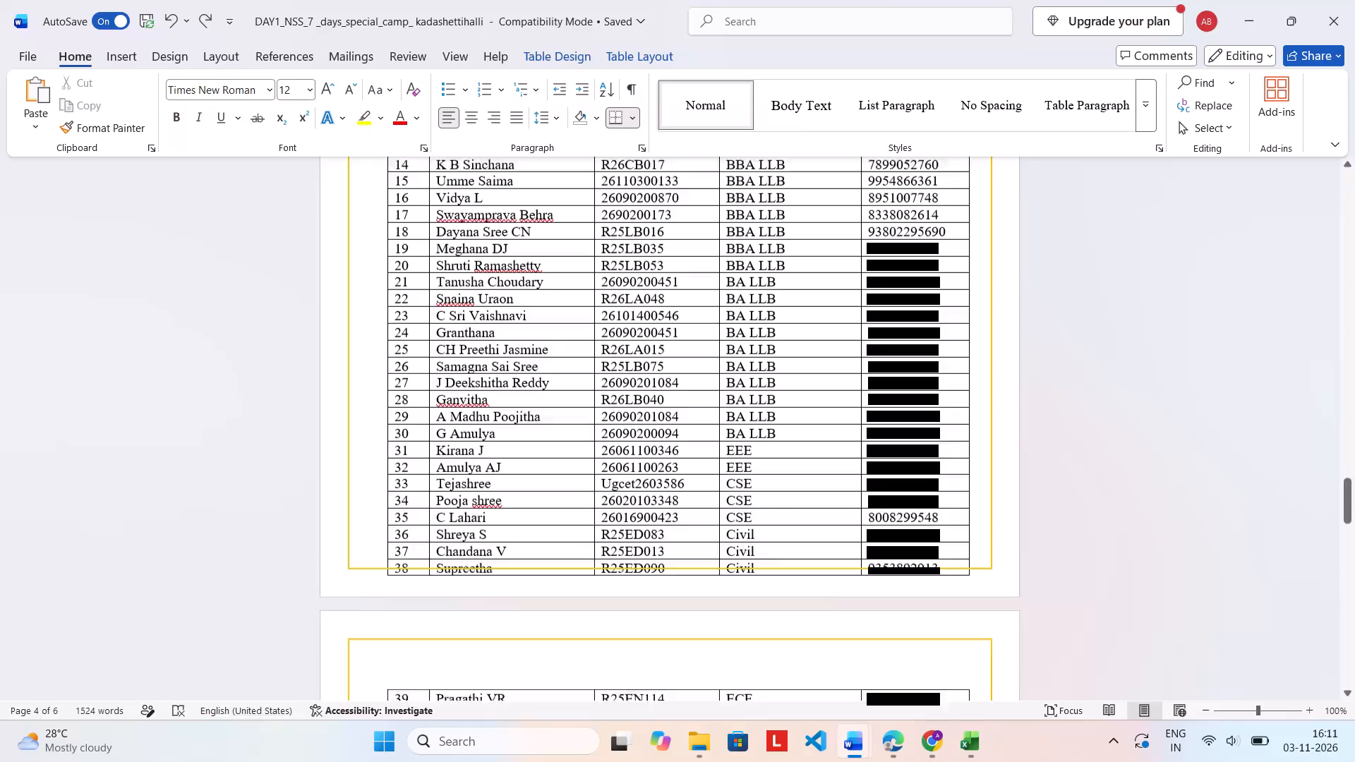
Look through the report from the end of the girls' volunteer table past the SDG linkage text to the Coordinators section.
key("Down")
key("Down")
key("Down")
key("Down")
key("Down")
key("Down")
key("Down")
key("Down")
key("Down")
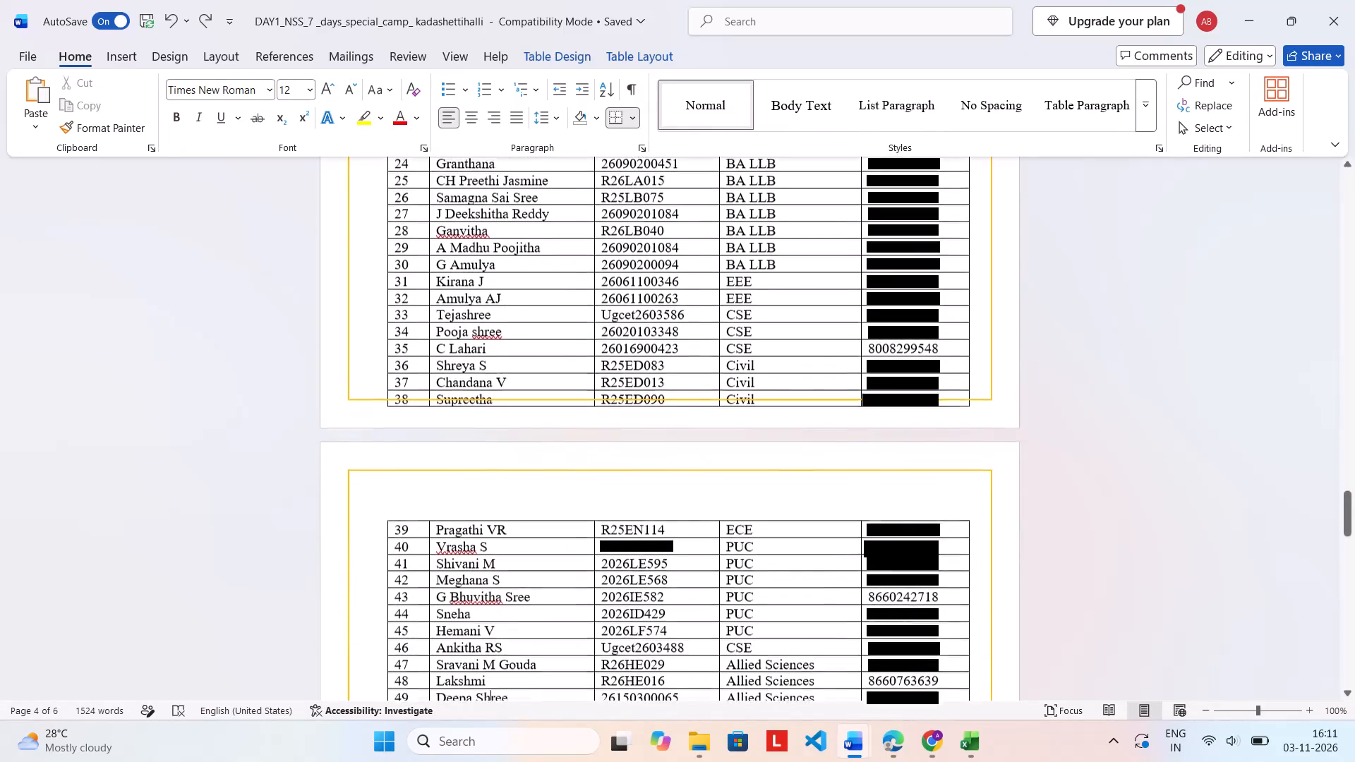
key("Down")
key("Down")
key("Down")
key("Down")
key("Down")
key("Down")
key("Down")
key("Down")
key("Down")
key("Down")
key("Down")
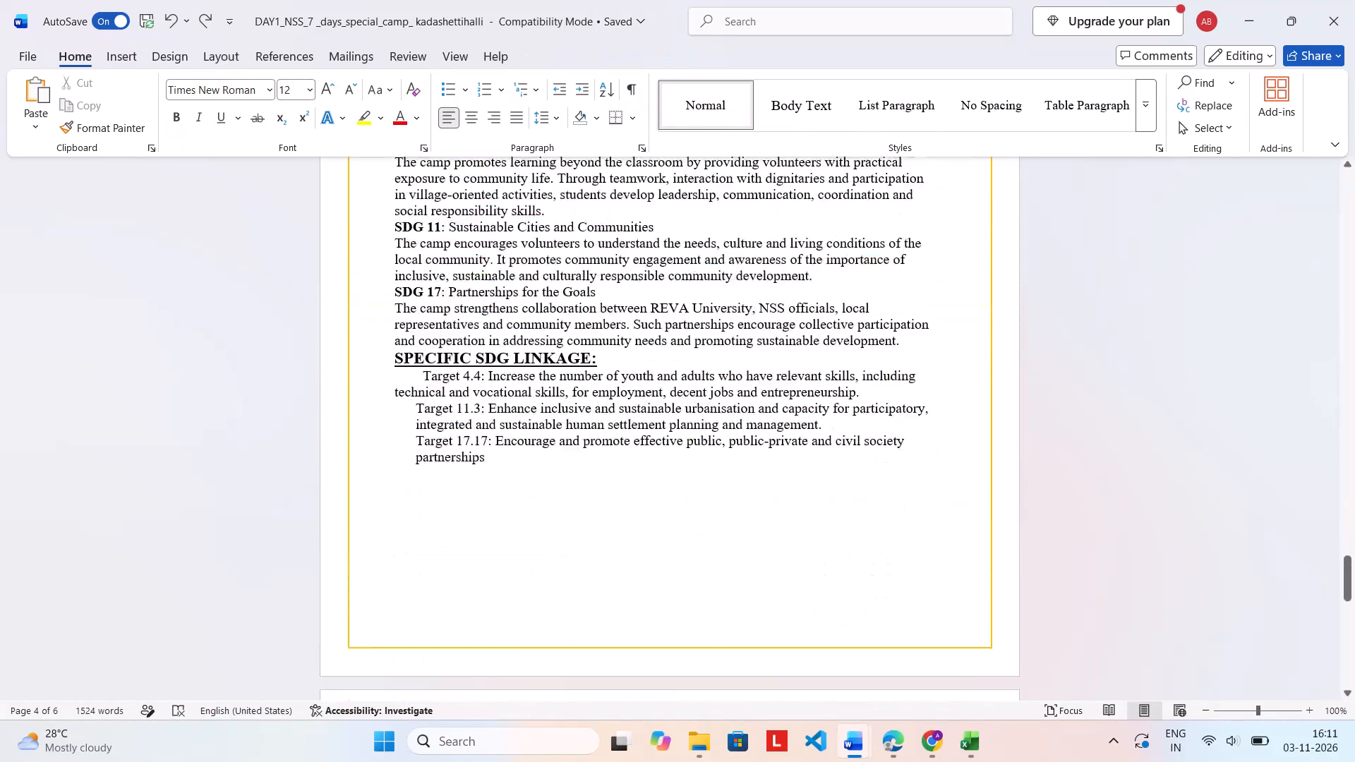
key("Down")
key("Down")
key("Down")
key("Down")
key("Down")
key("Down")
key("Down")
key("Down")
key("Down")
key("Down")
key("Down")
key("Down")
key("Down")
key("Down")
key("Down")
key("Down")
key("Down")
key("Down")
key("Down")
key("Down")
key("Down")
key("Down")
key("Down")
key("Down")
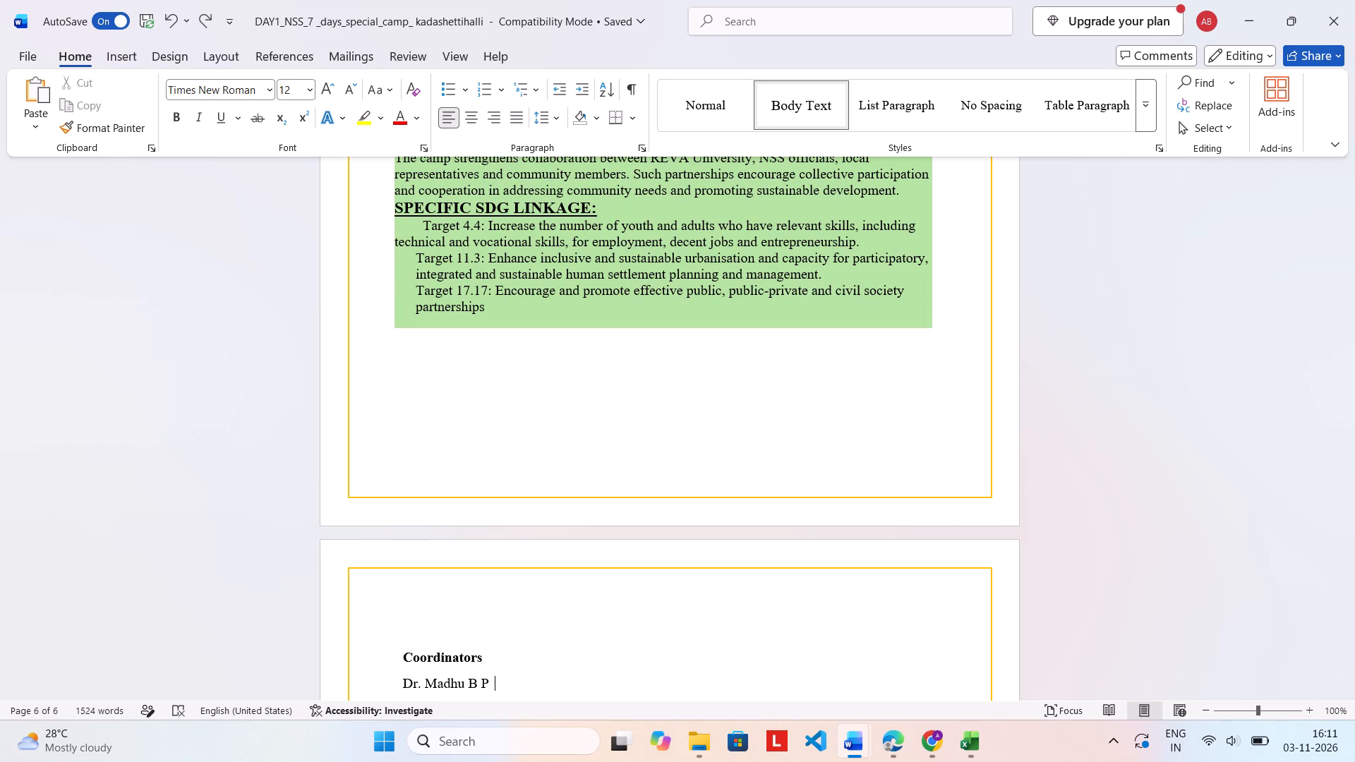
Switch to the selected volunteers workbook in Excel and open its OFFICE BEARERS sheet.
left_click(982, 754)
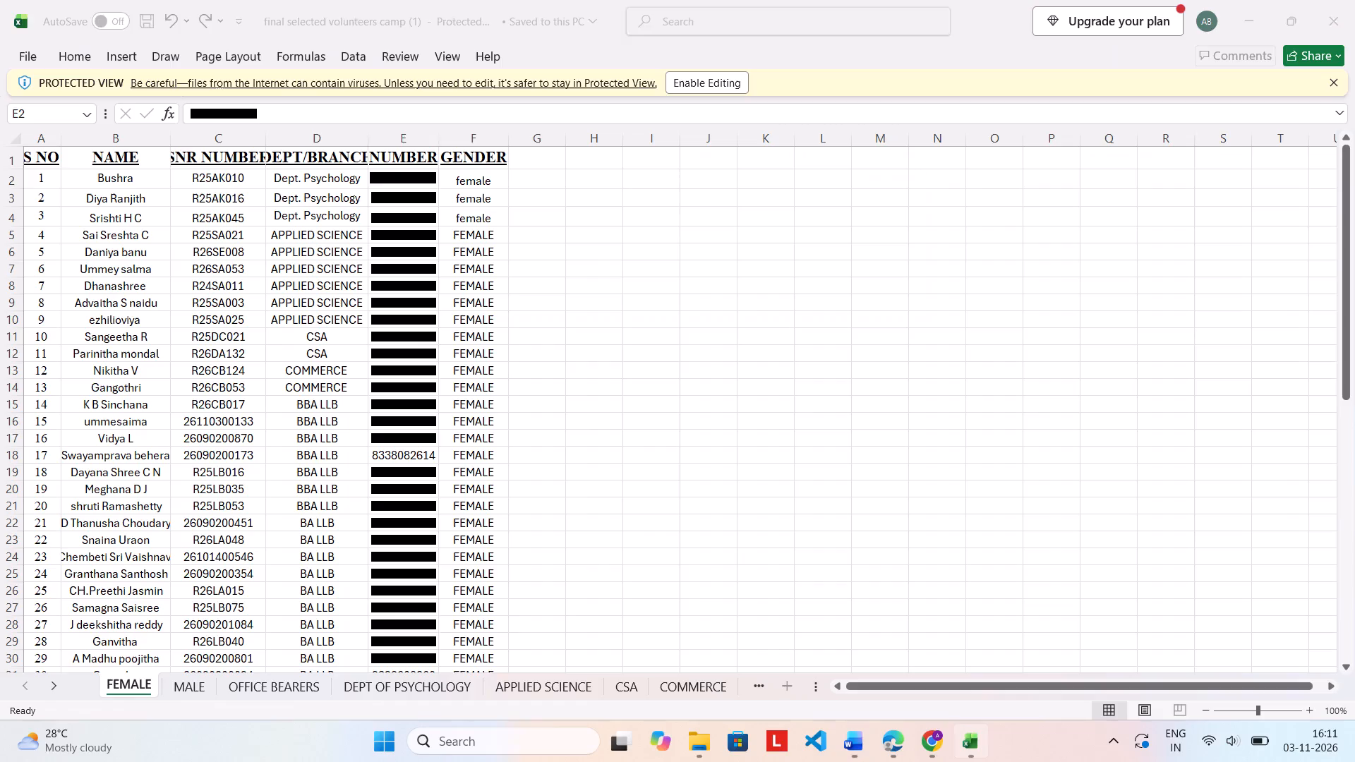
left_click(254, 680)
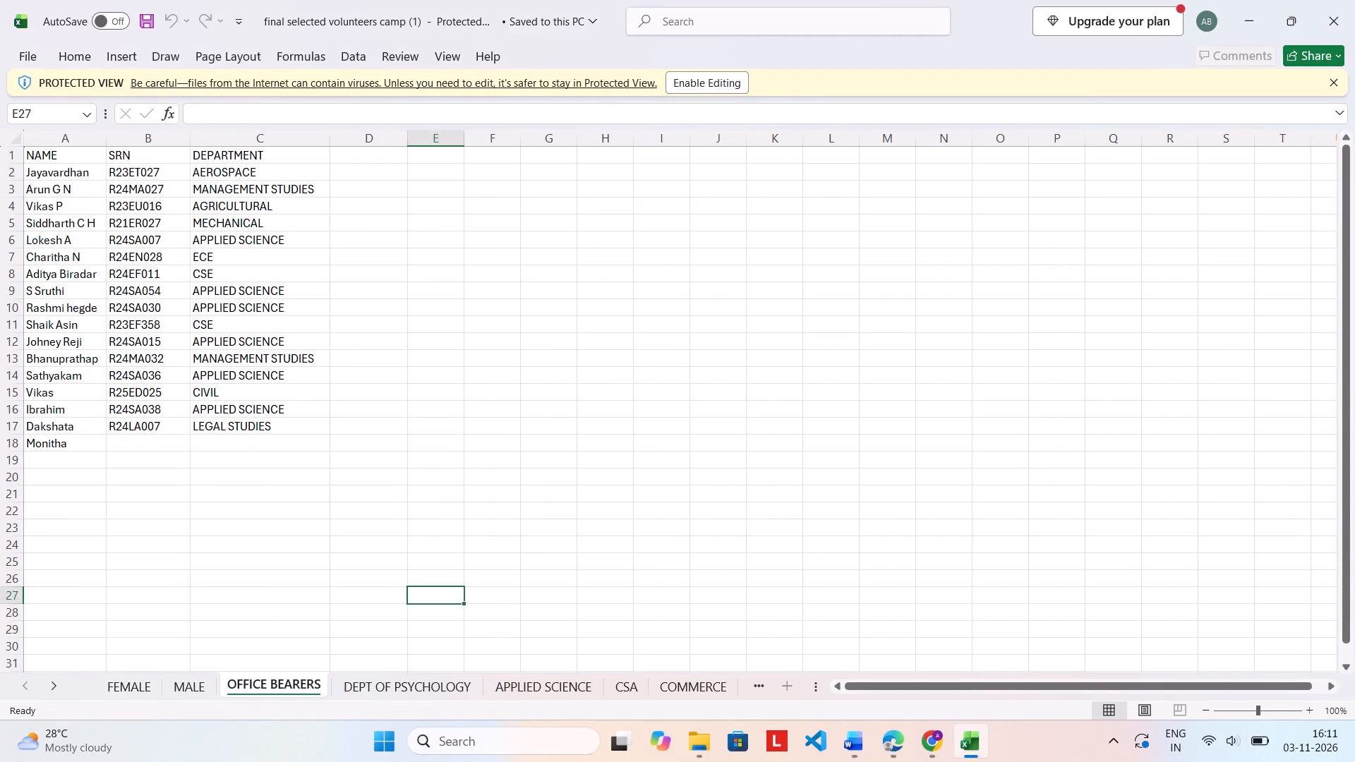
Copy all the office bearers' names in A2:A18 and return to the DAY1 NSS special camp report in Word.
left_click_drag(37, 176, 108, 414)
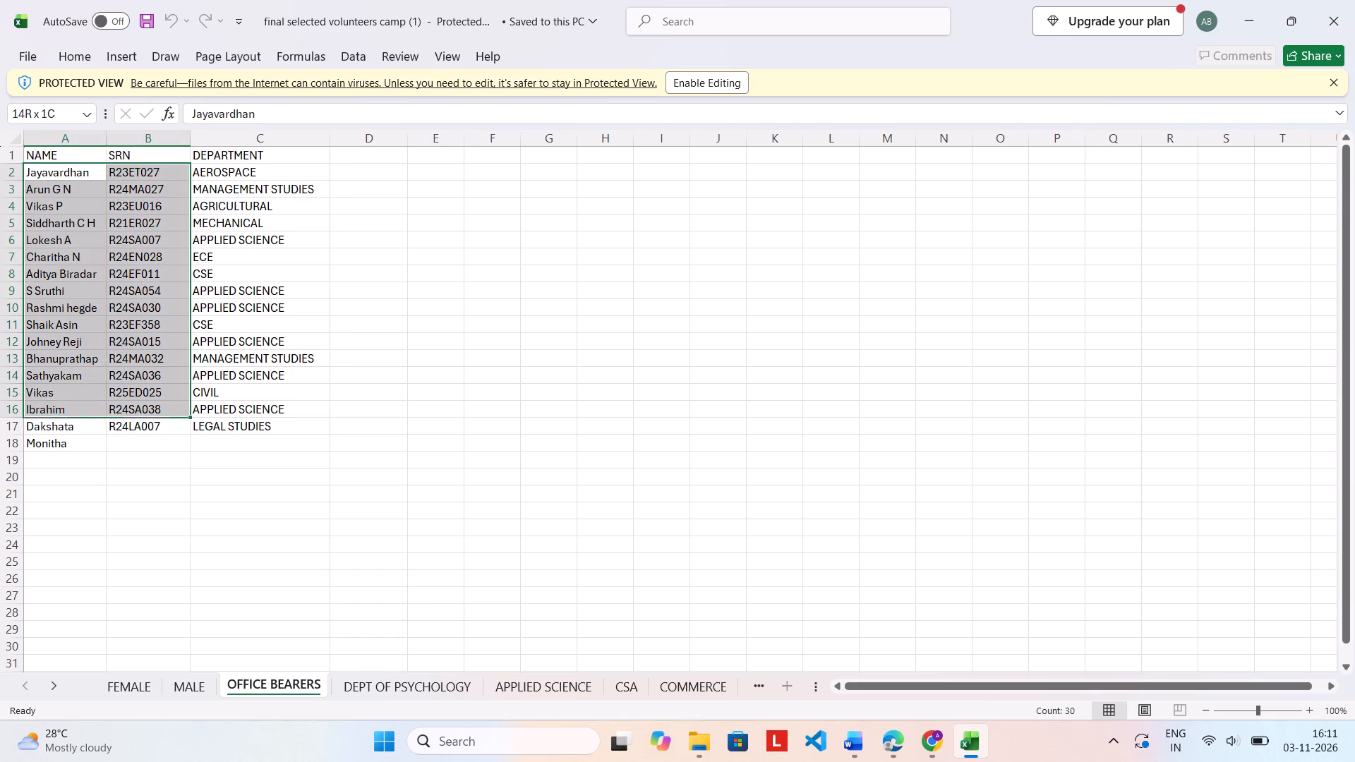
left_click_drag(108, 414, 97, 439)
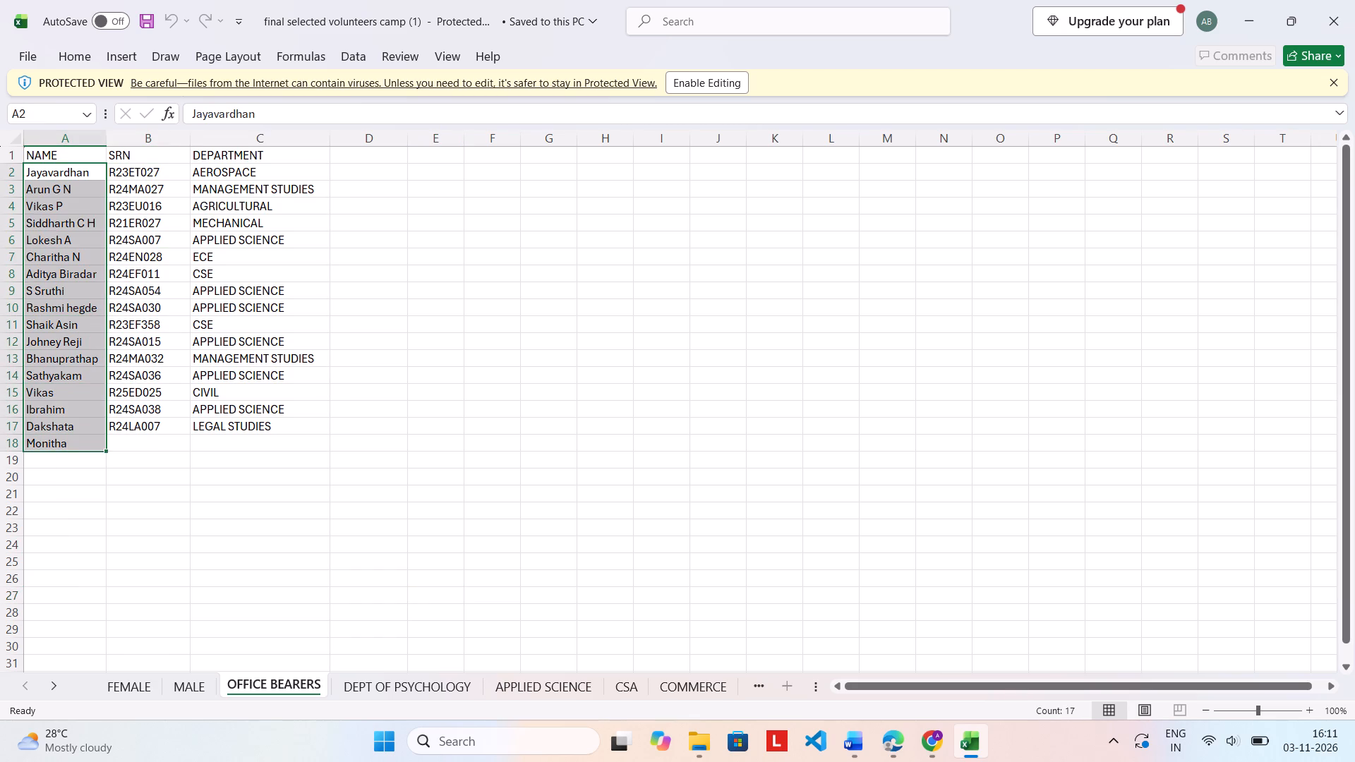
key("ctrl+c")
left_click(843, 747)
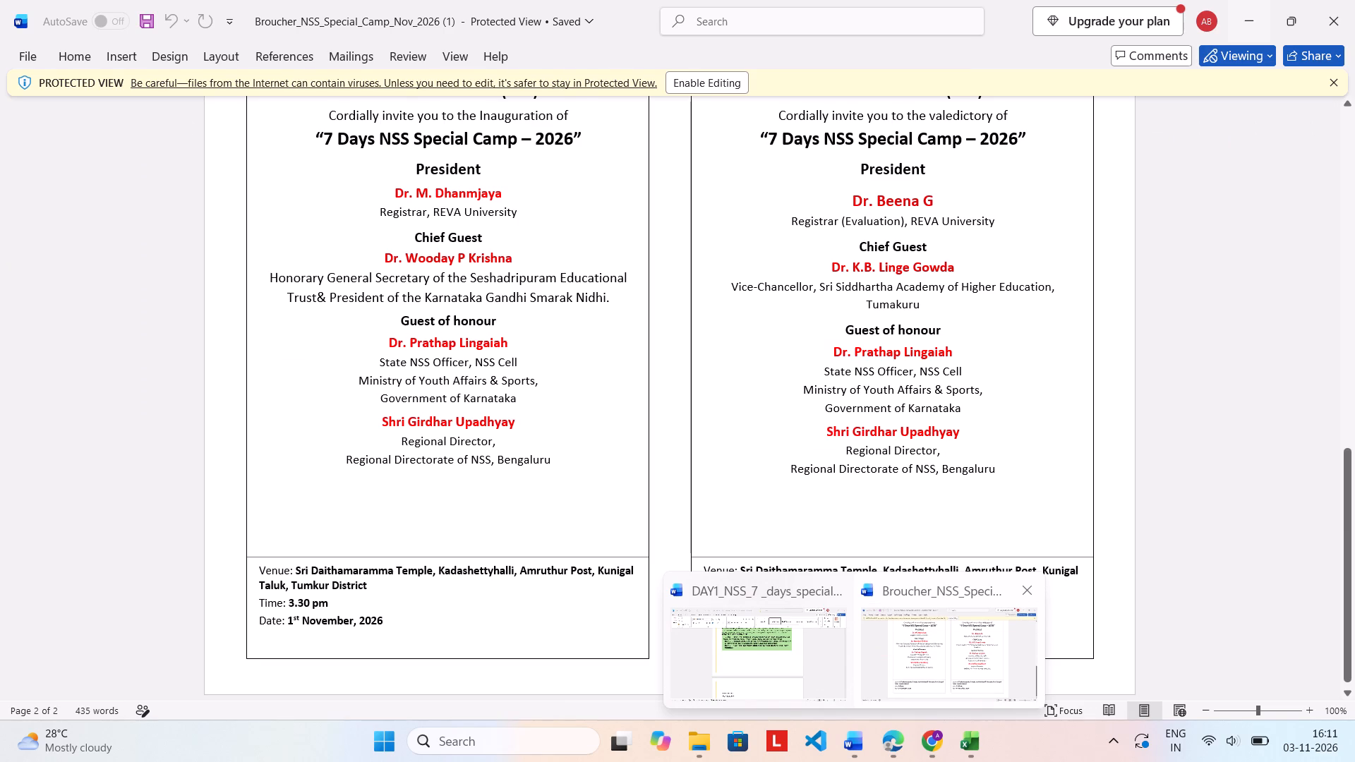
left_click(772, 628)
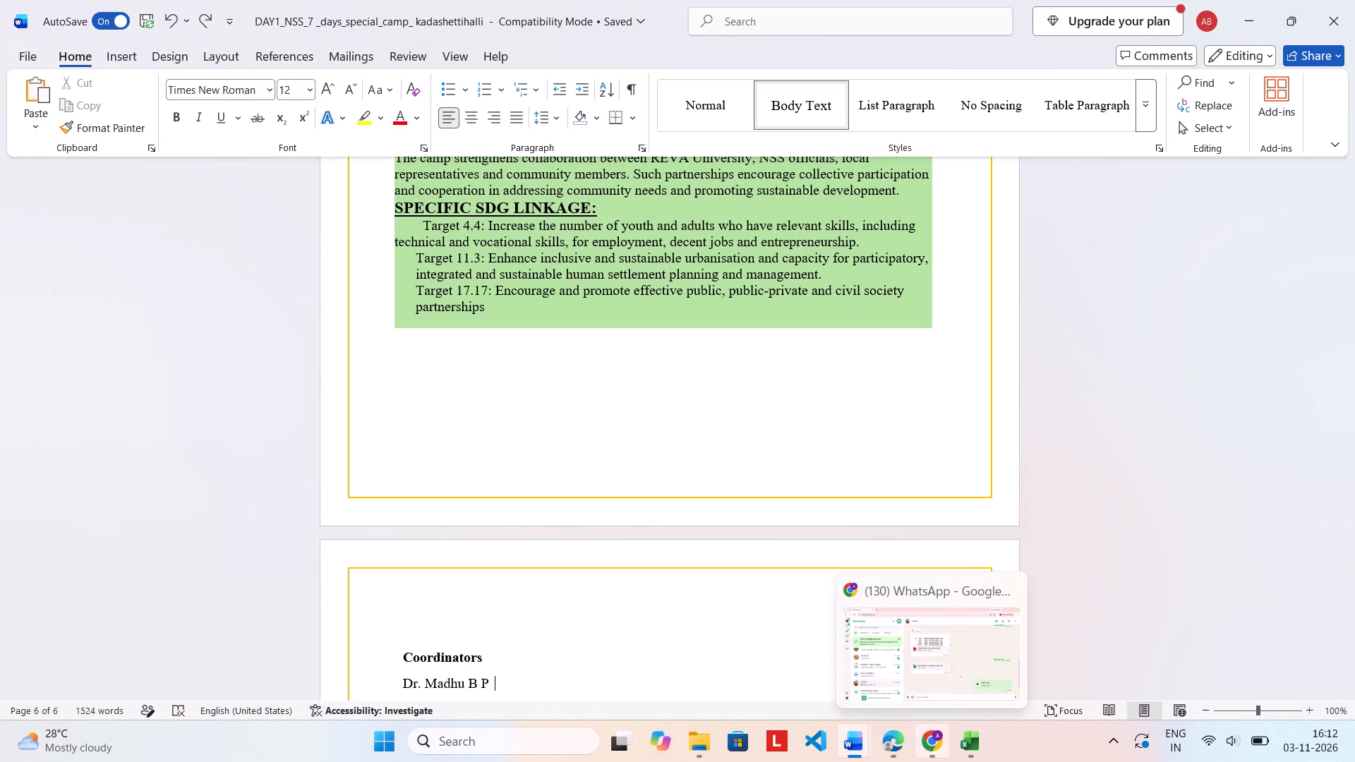
Switch back to Excel, copy only the first five office bearers' names in A2:A6, and return to the DAY1 report in Word.
left_click(960, 745)
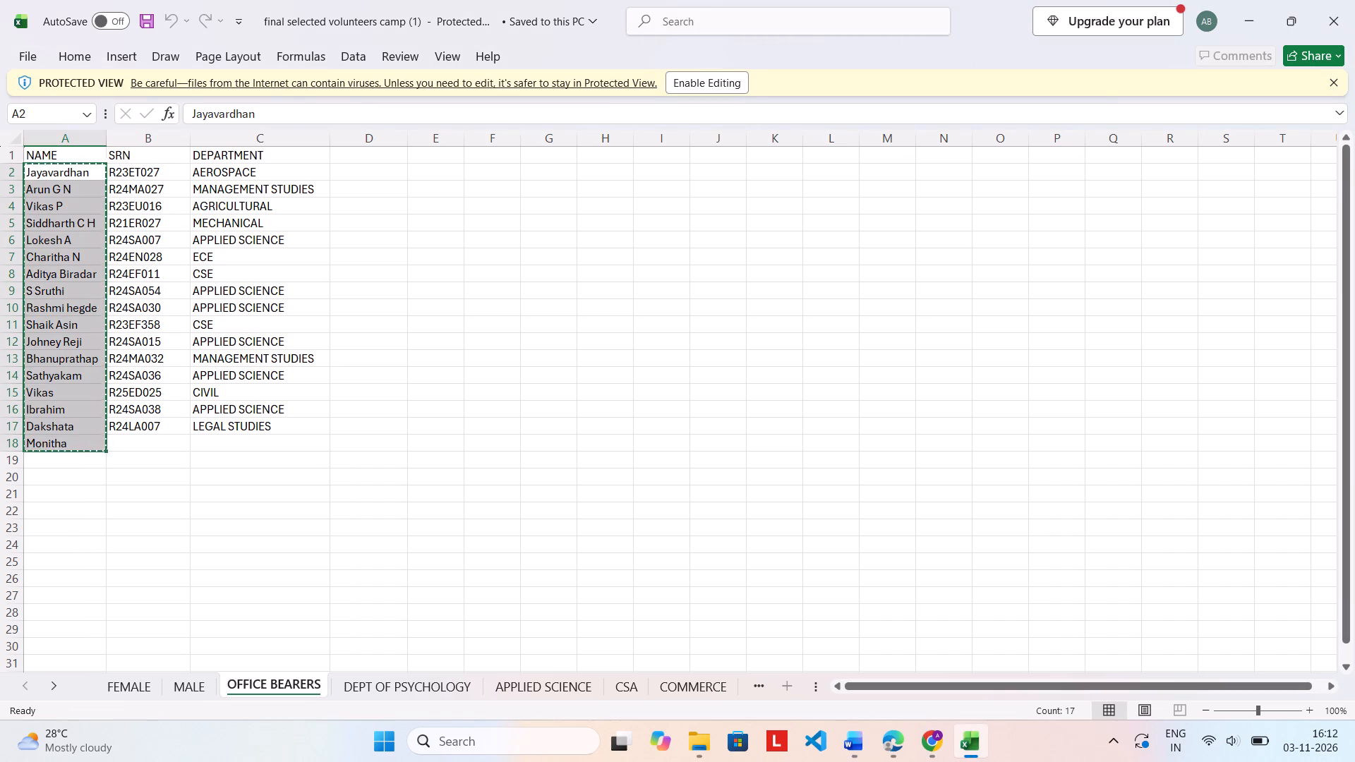
left_click(101, 320)
left_click_drag(36, 171, 64, 234)
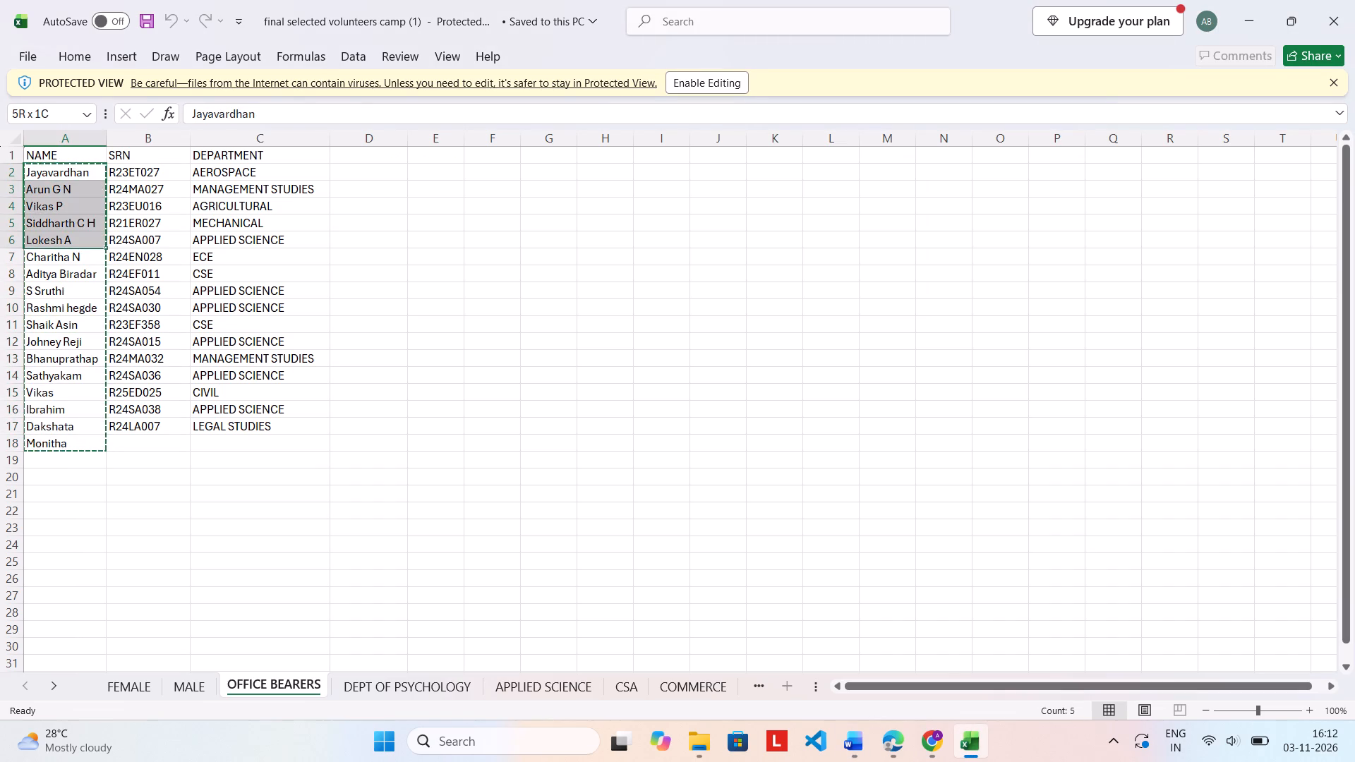
left_click_drag(64, 234, 65, 234)
key("ctrl+c")
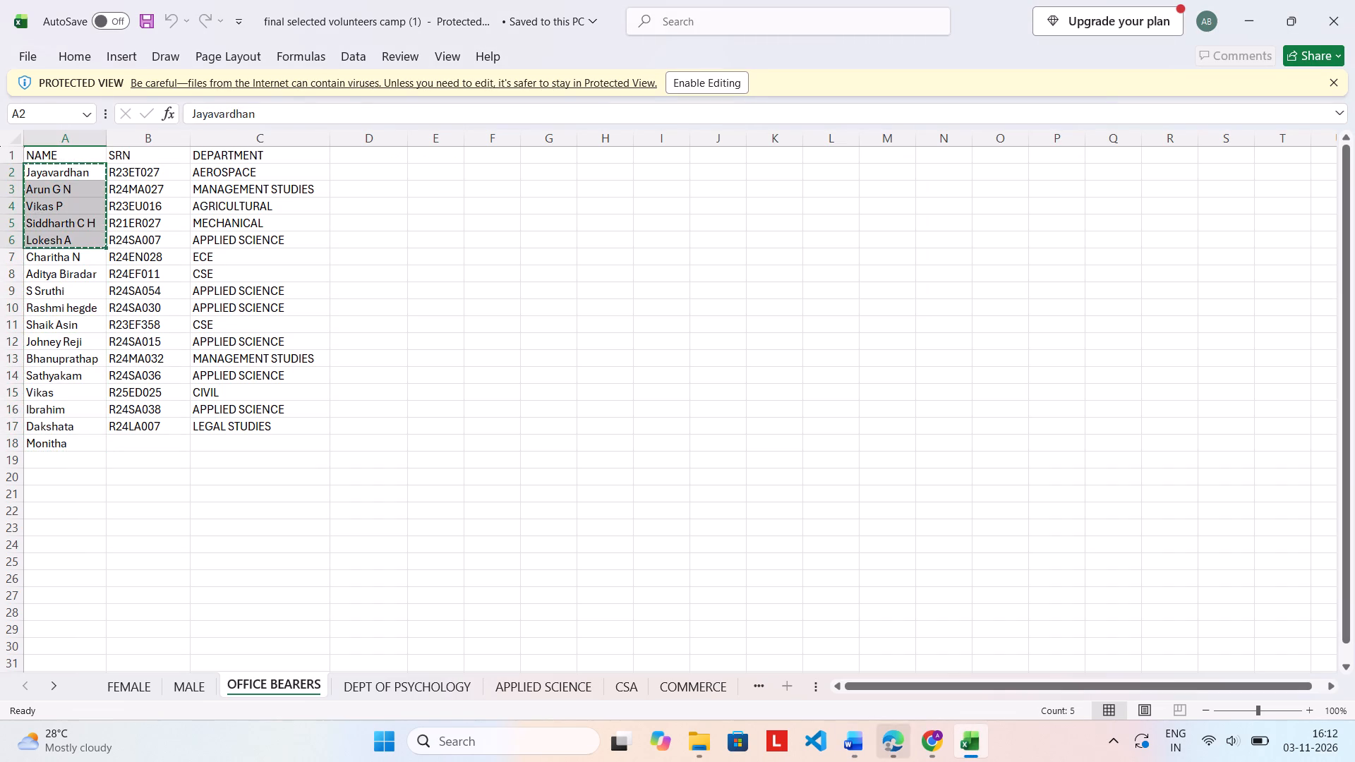
left_click_drag(901, 682, 804, 675)
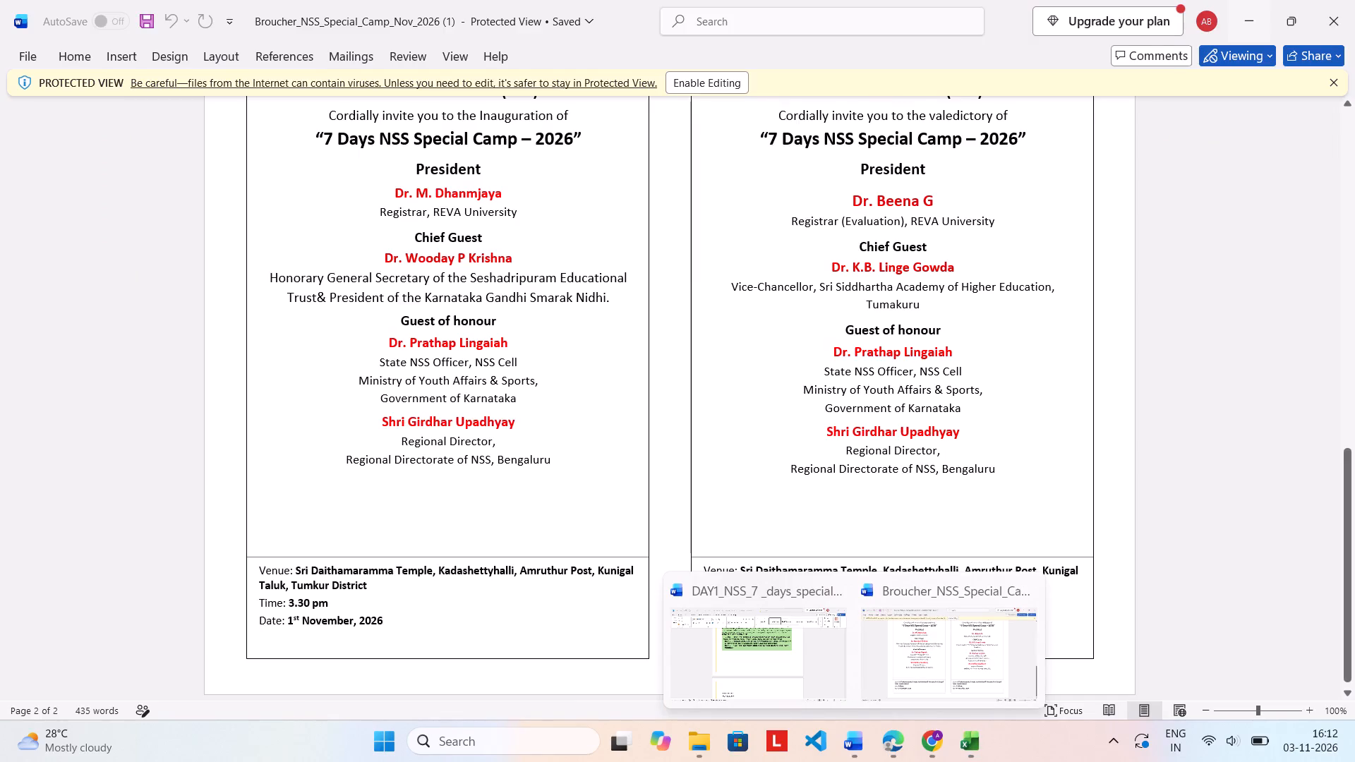
left_click(804, 675)
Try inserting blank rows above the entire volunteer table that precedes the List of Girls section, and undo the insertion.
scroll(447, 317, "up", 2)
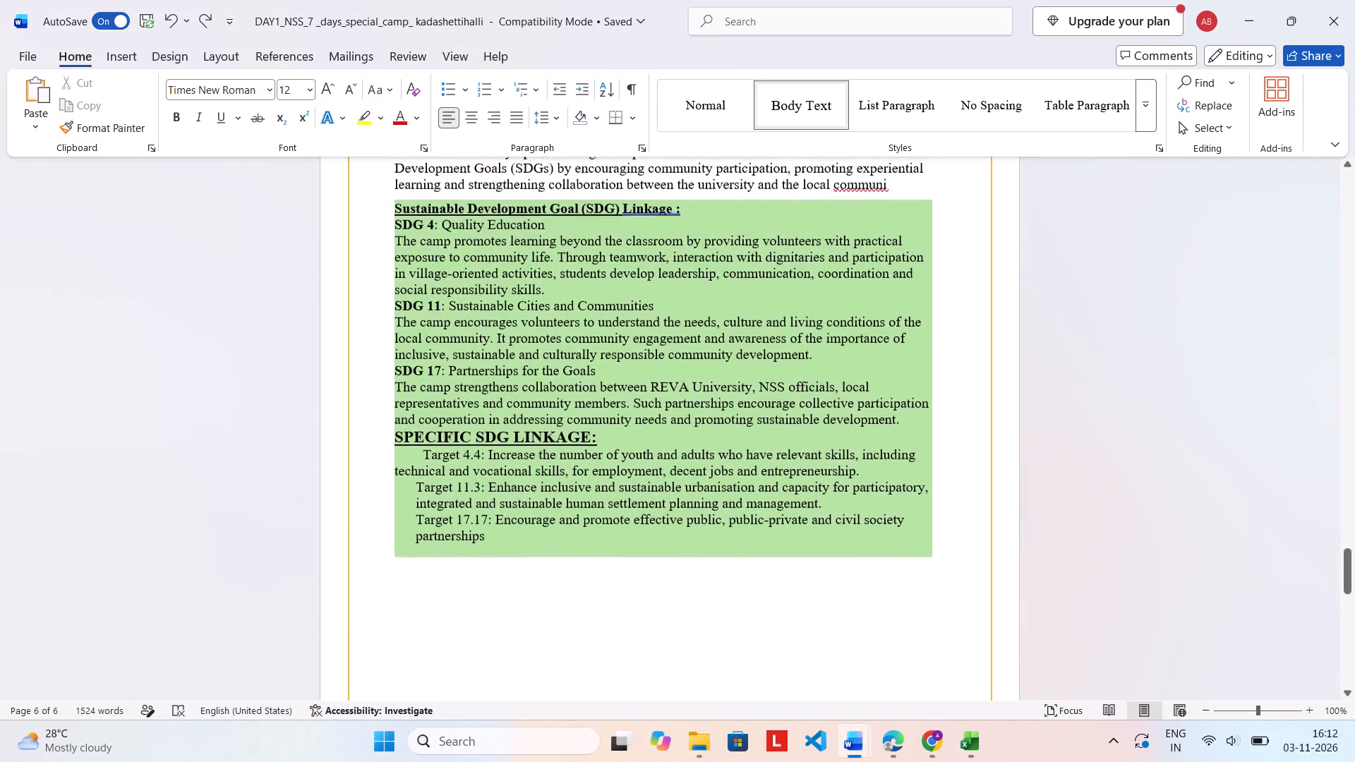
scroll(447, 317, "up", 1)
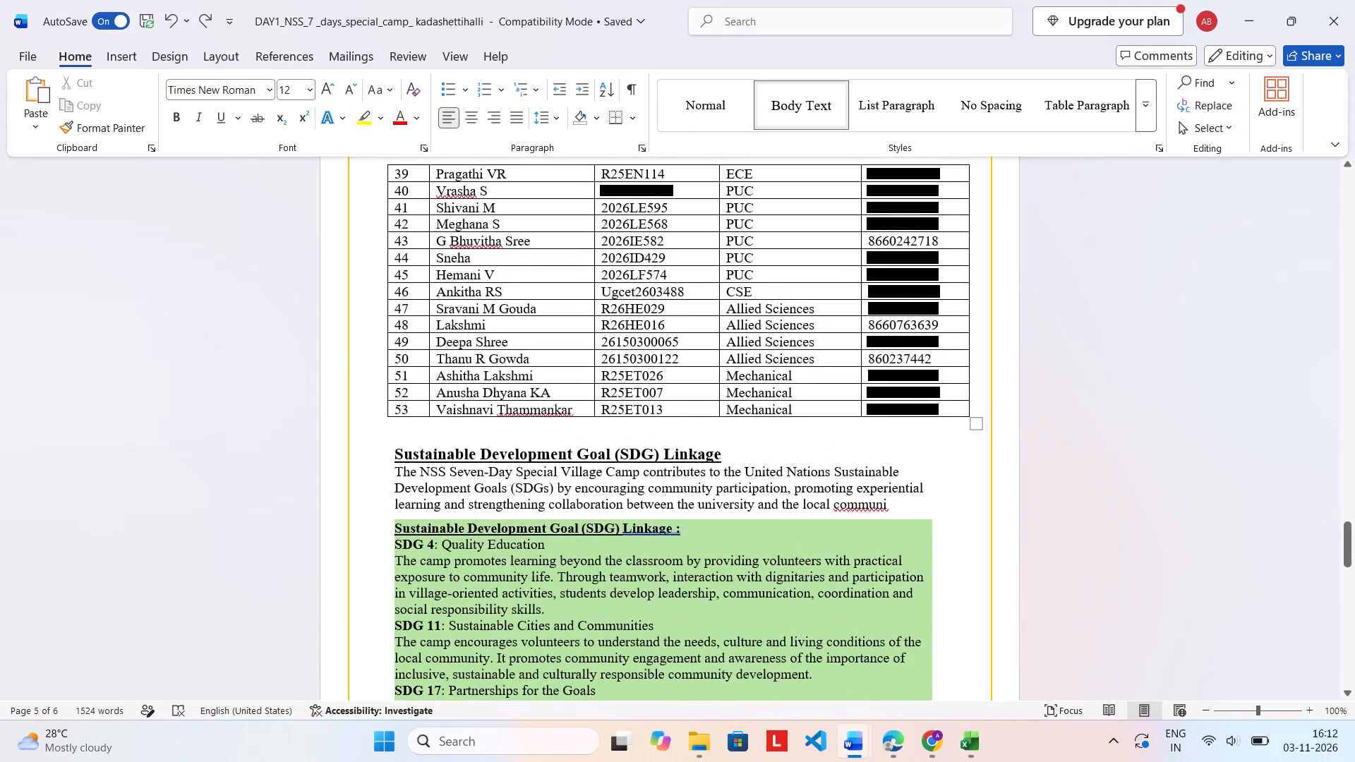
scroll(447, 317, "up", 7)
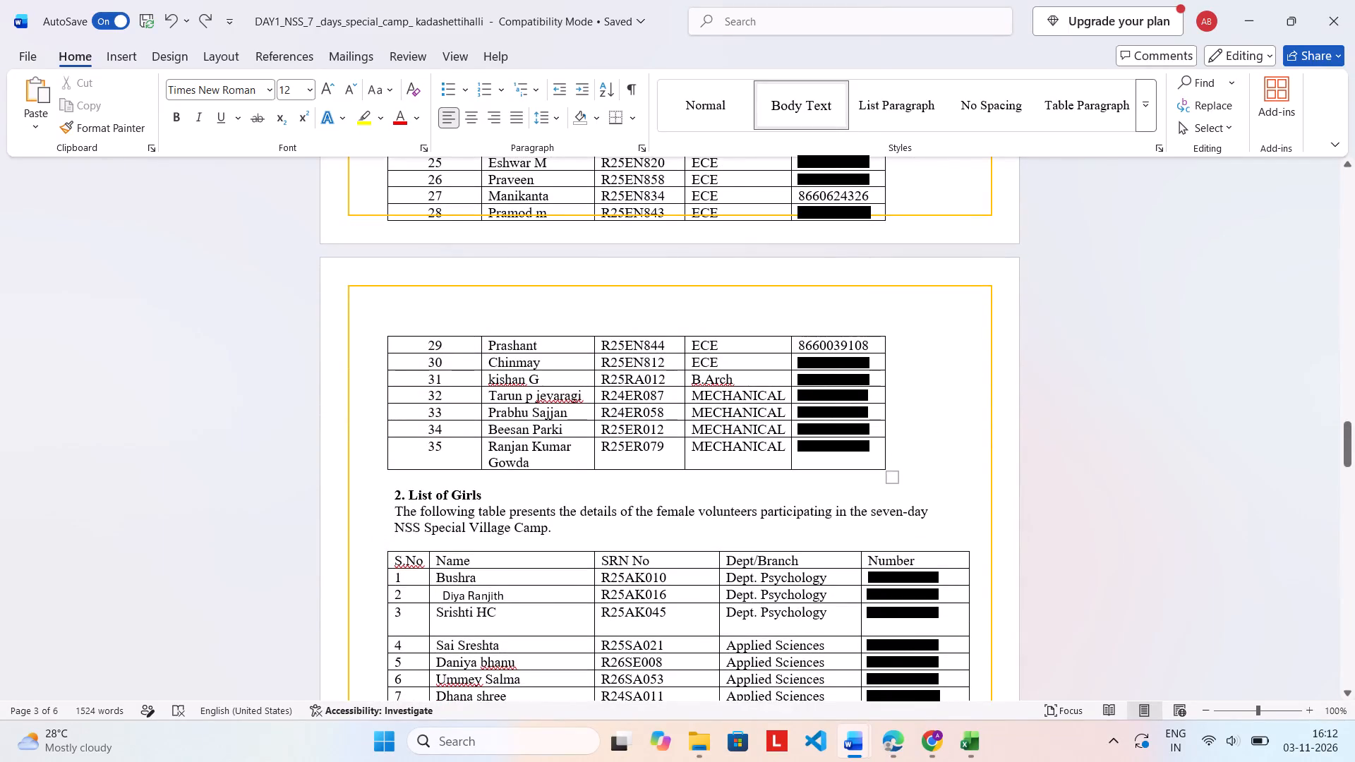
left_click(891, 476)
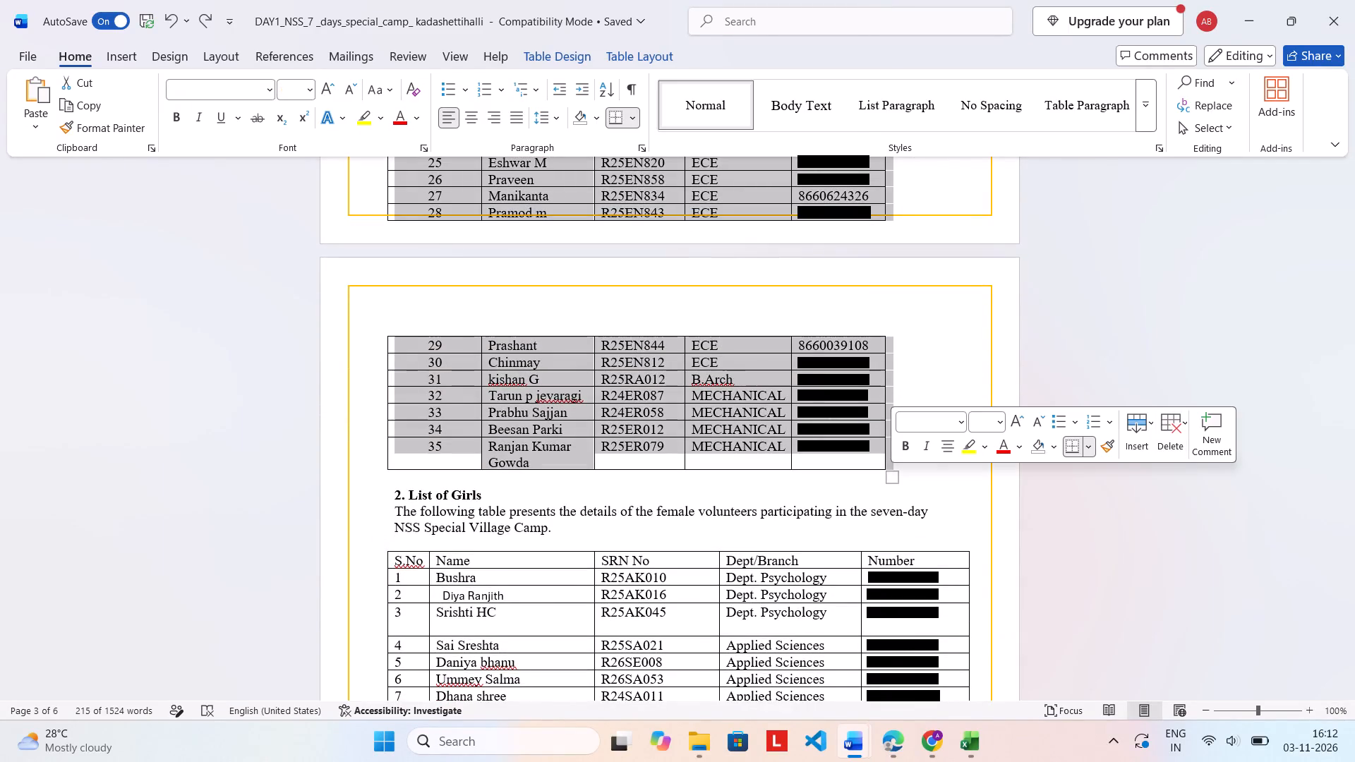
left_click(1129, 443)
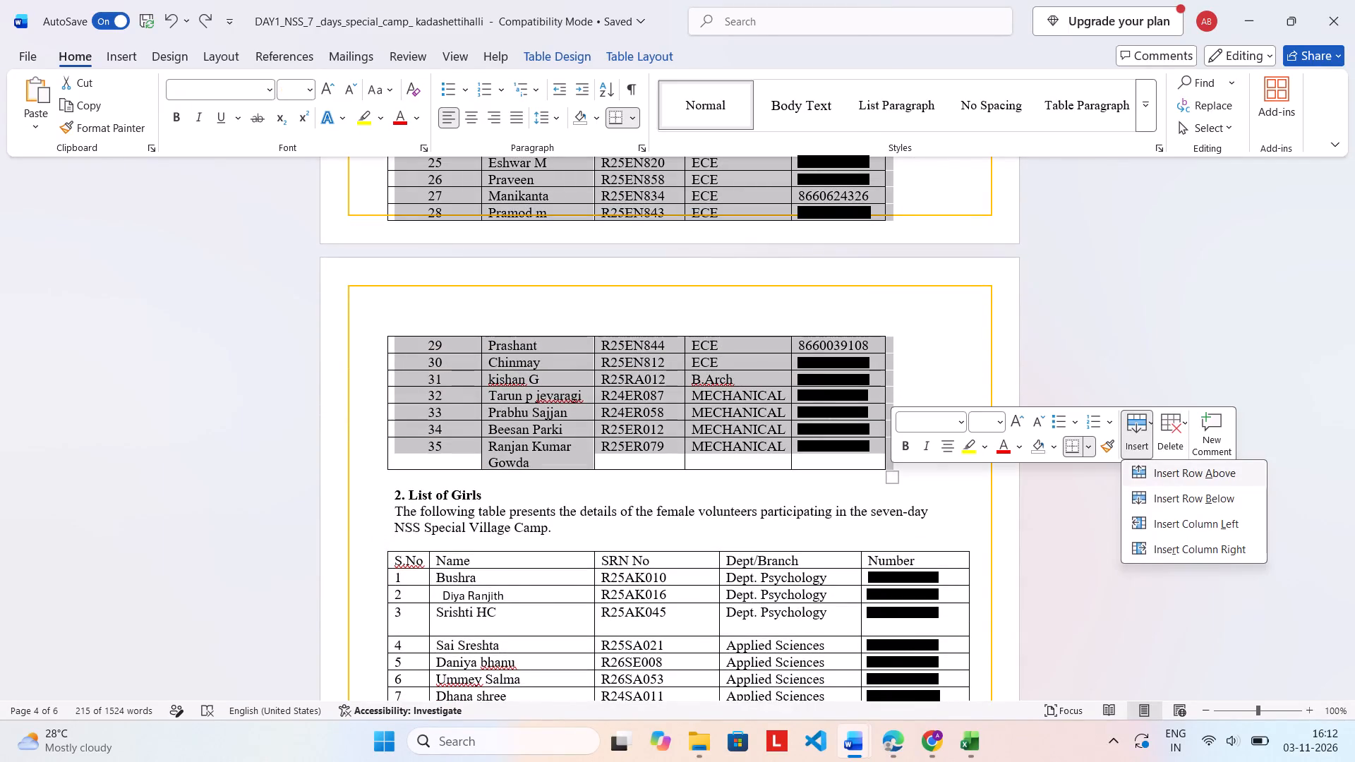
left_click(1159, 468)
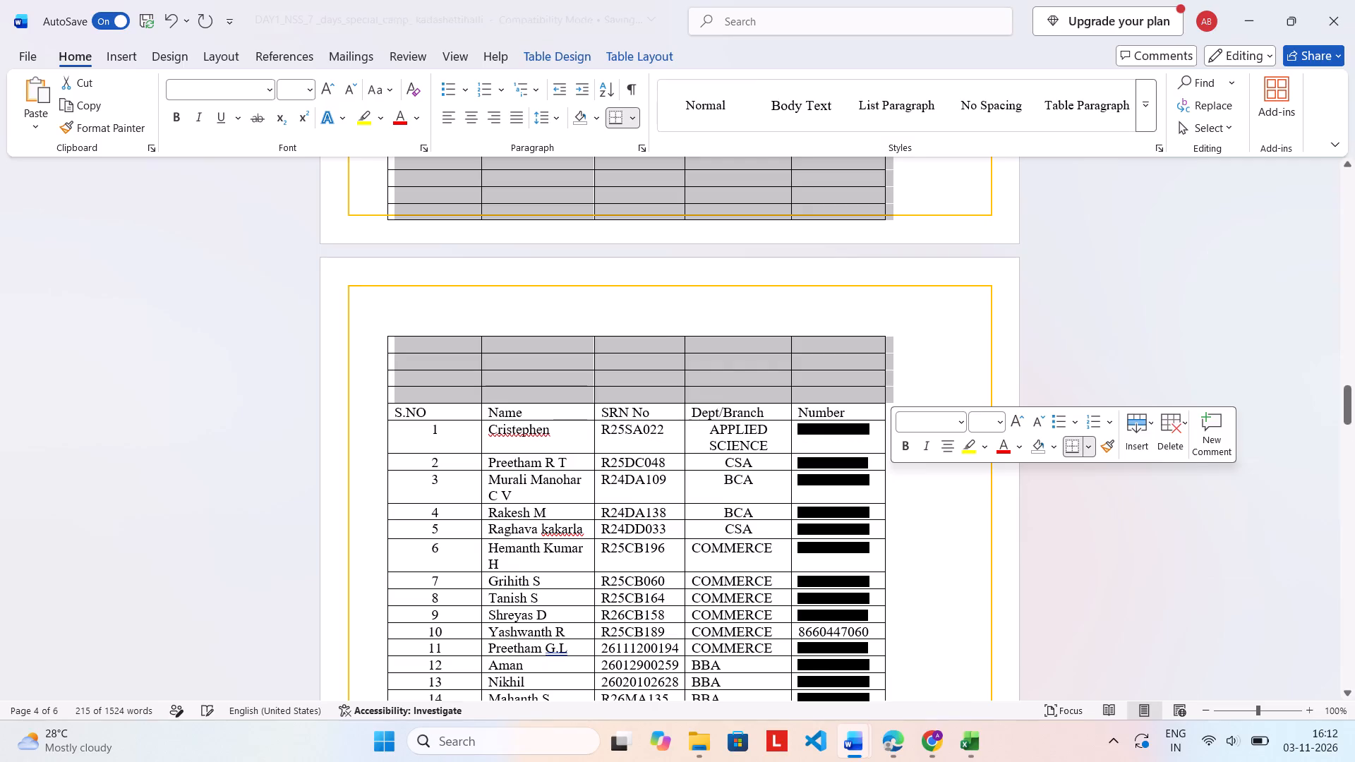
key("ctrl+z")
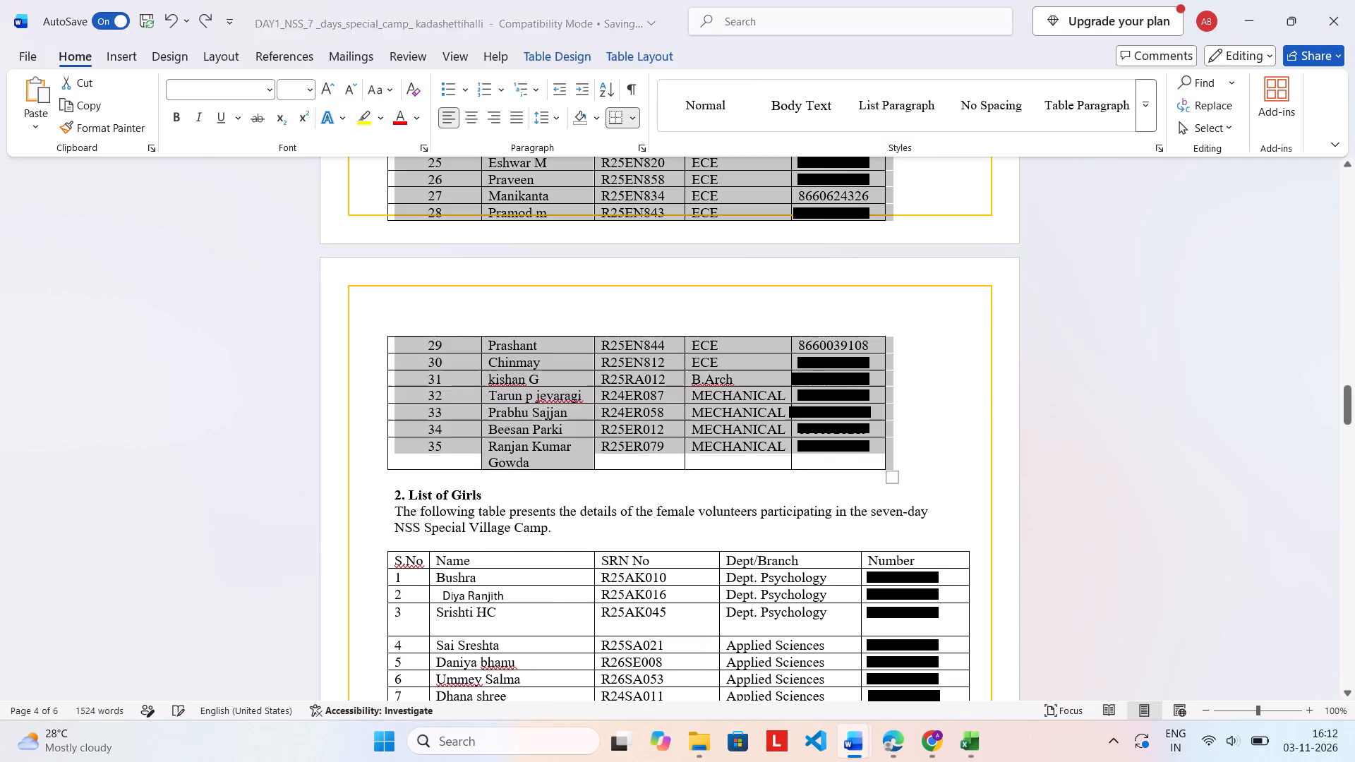
Insert blank rows below the entire volunteer table that precedes the List of Girls section, after row 35.
left_click(894, 478)
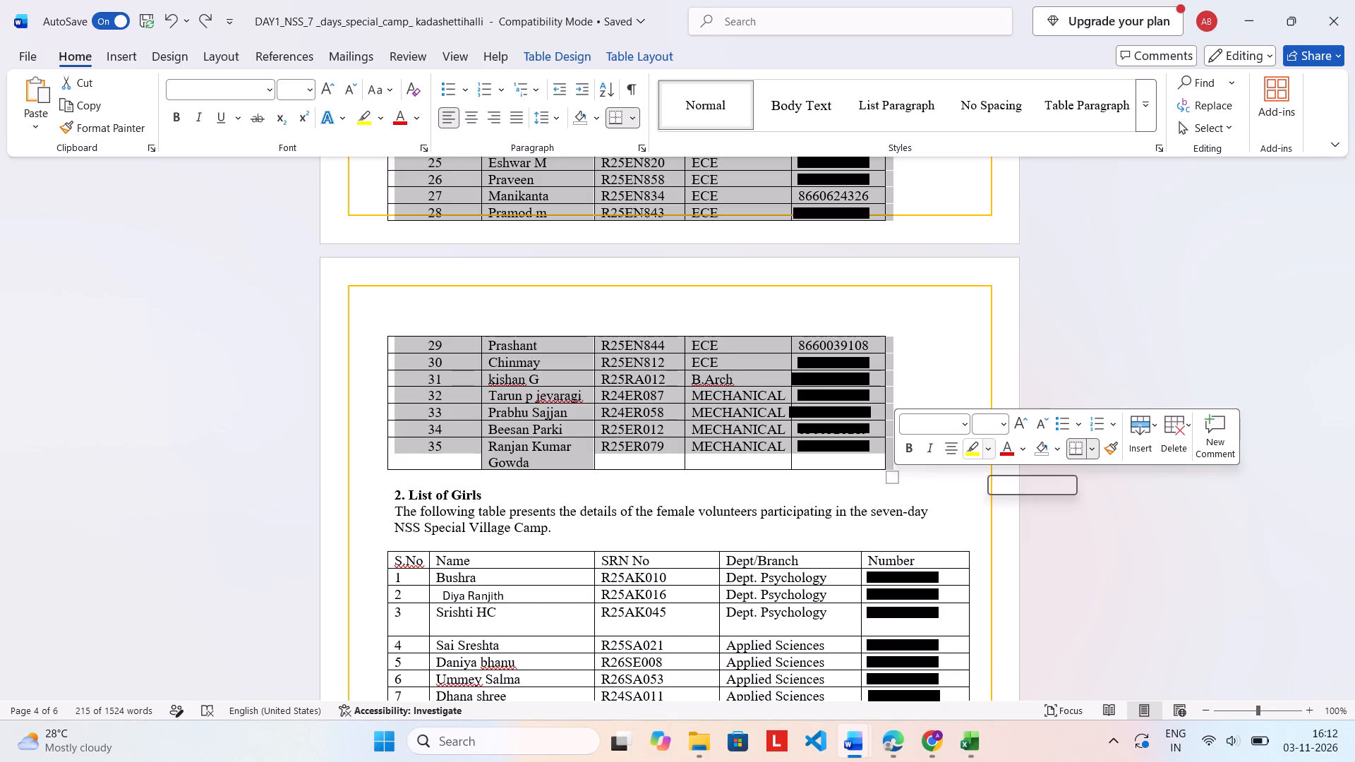
left_click(1138, 431)
left_click(1183, 492)
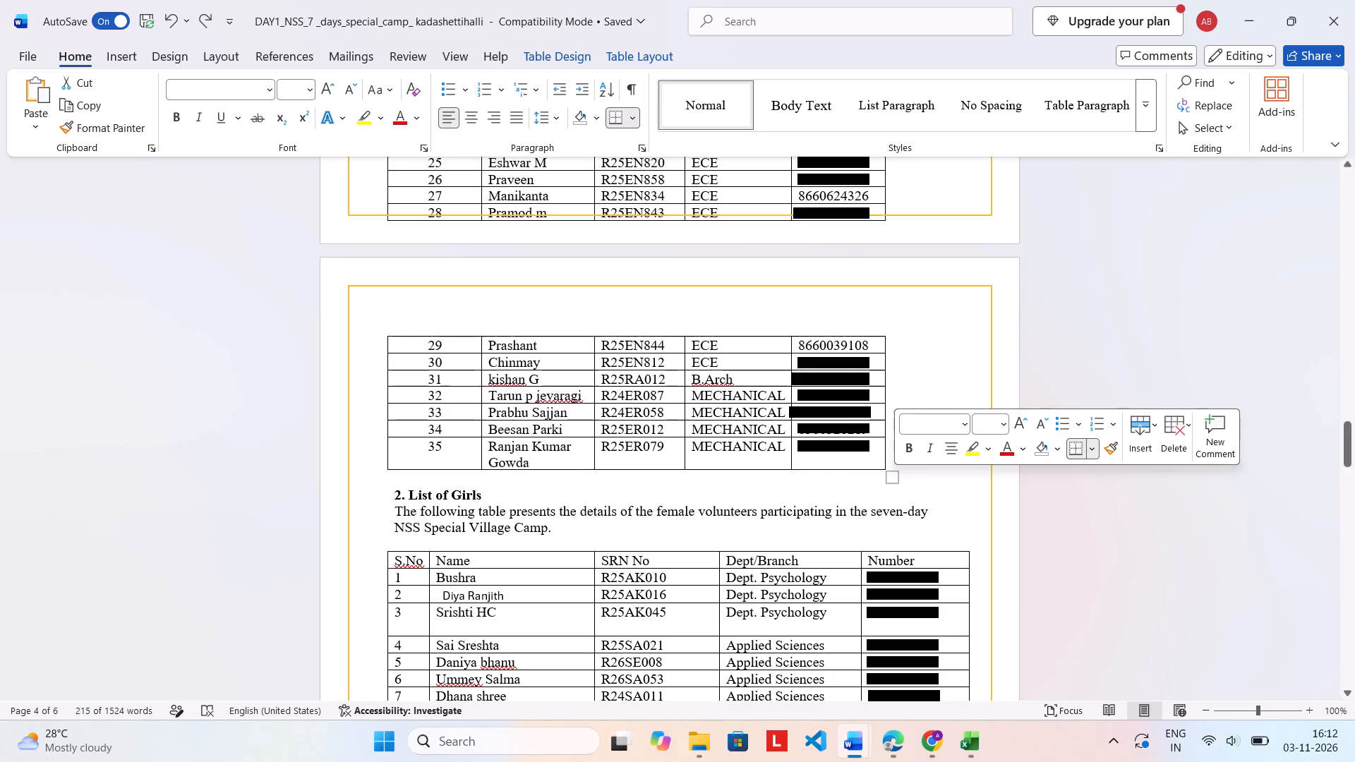
Number the first four new rows 36, 37, 38 and 39 in the serial number column.
left_click(450, 484)
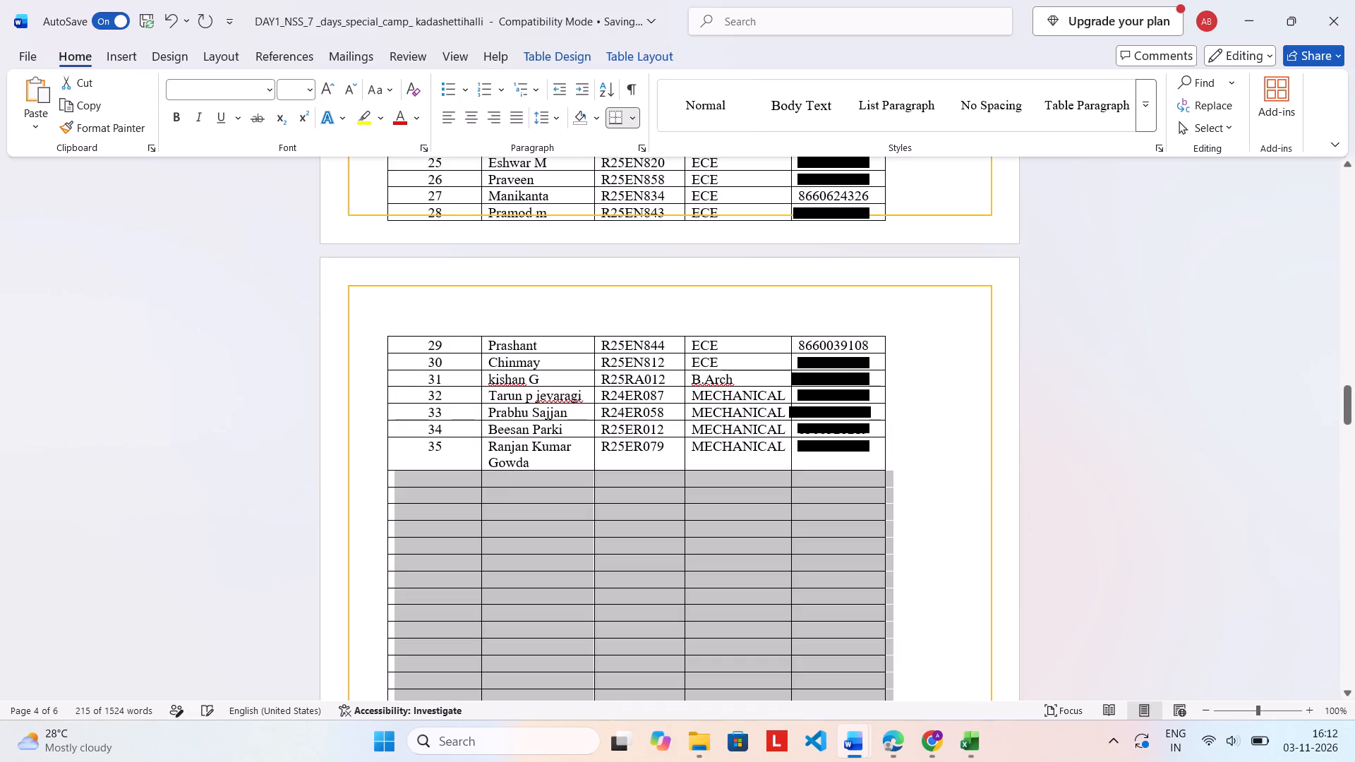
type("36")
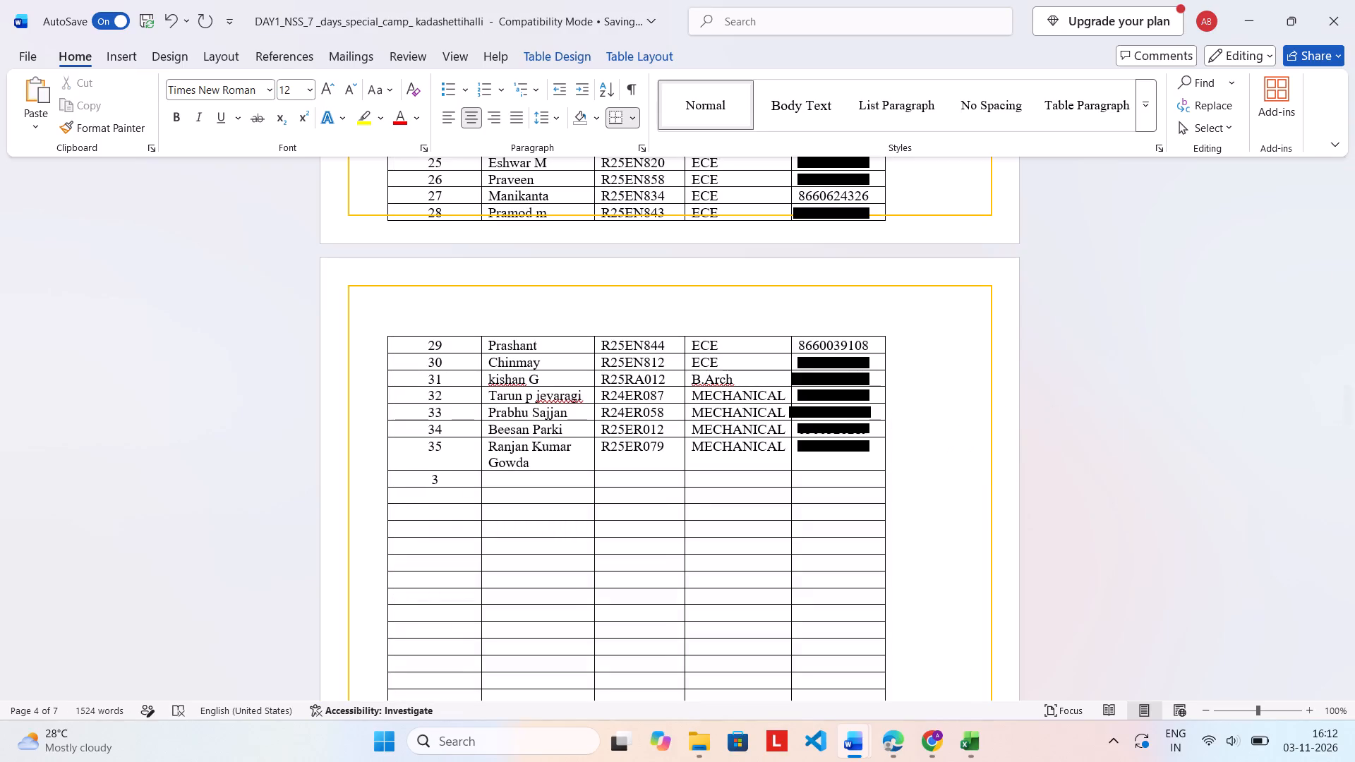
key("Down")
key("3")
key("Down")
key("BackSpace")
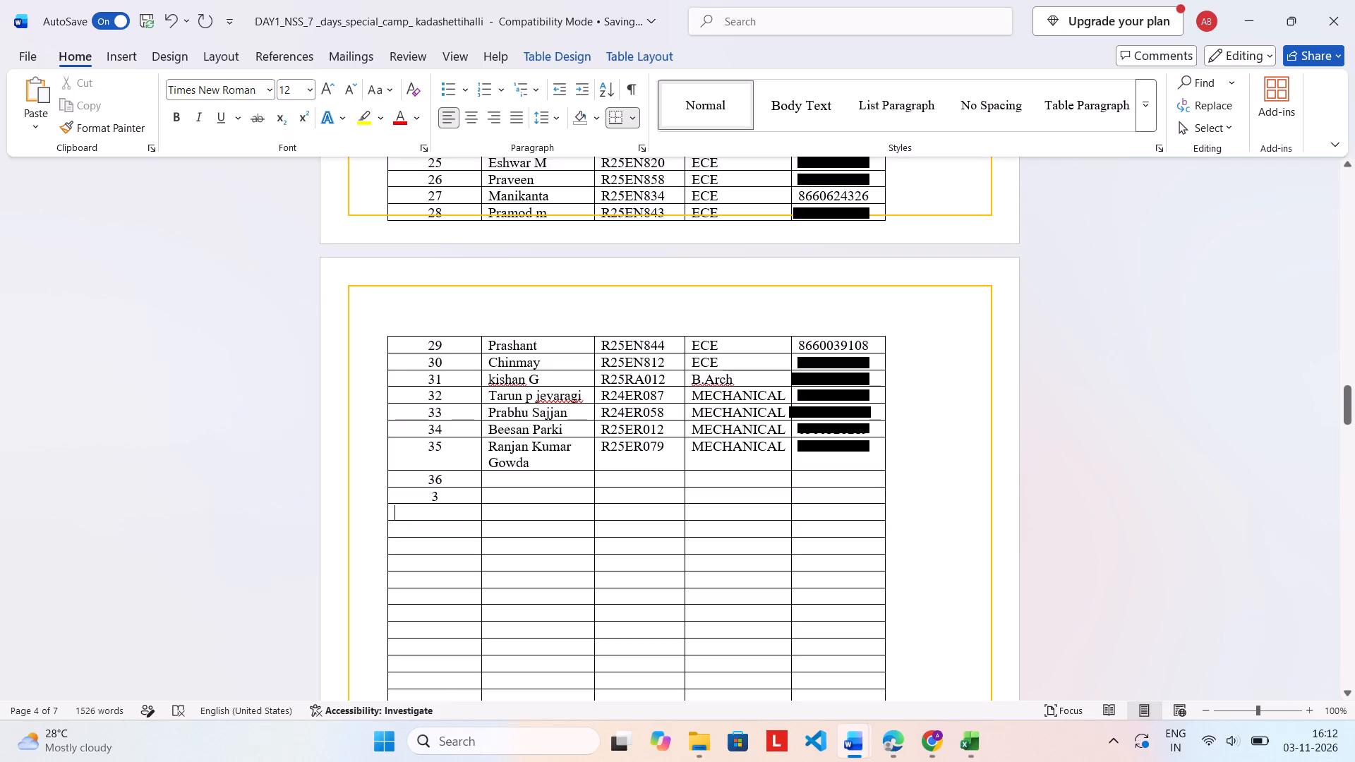
left_click(442, 492)
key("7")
key("Down")
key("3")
key("Down")
key("Up")
key("BackSpace")
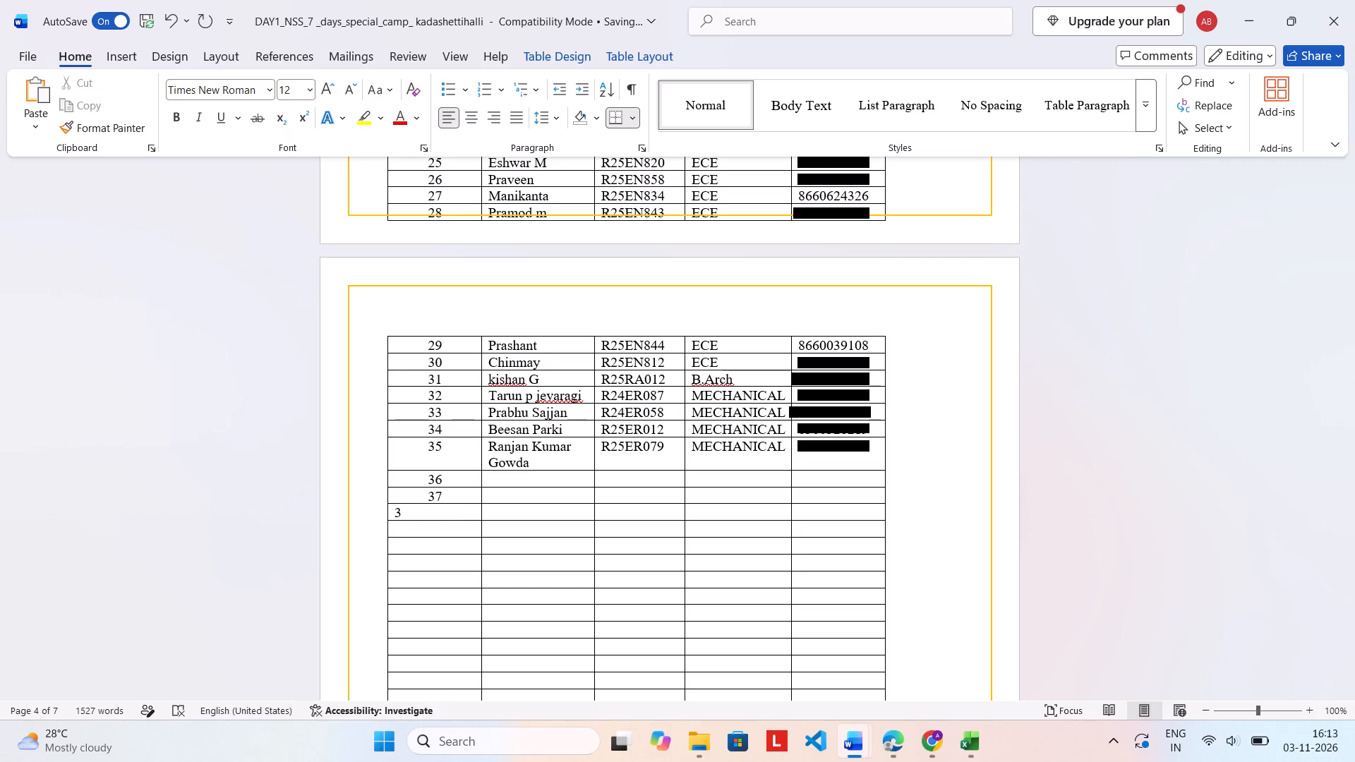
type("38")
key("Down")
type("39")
Add leading spaces before serial number 38 so it lines up with the centred numbers above and below.
left_click(398, 512)
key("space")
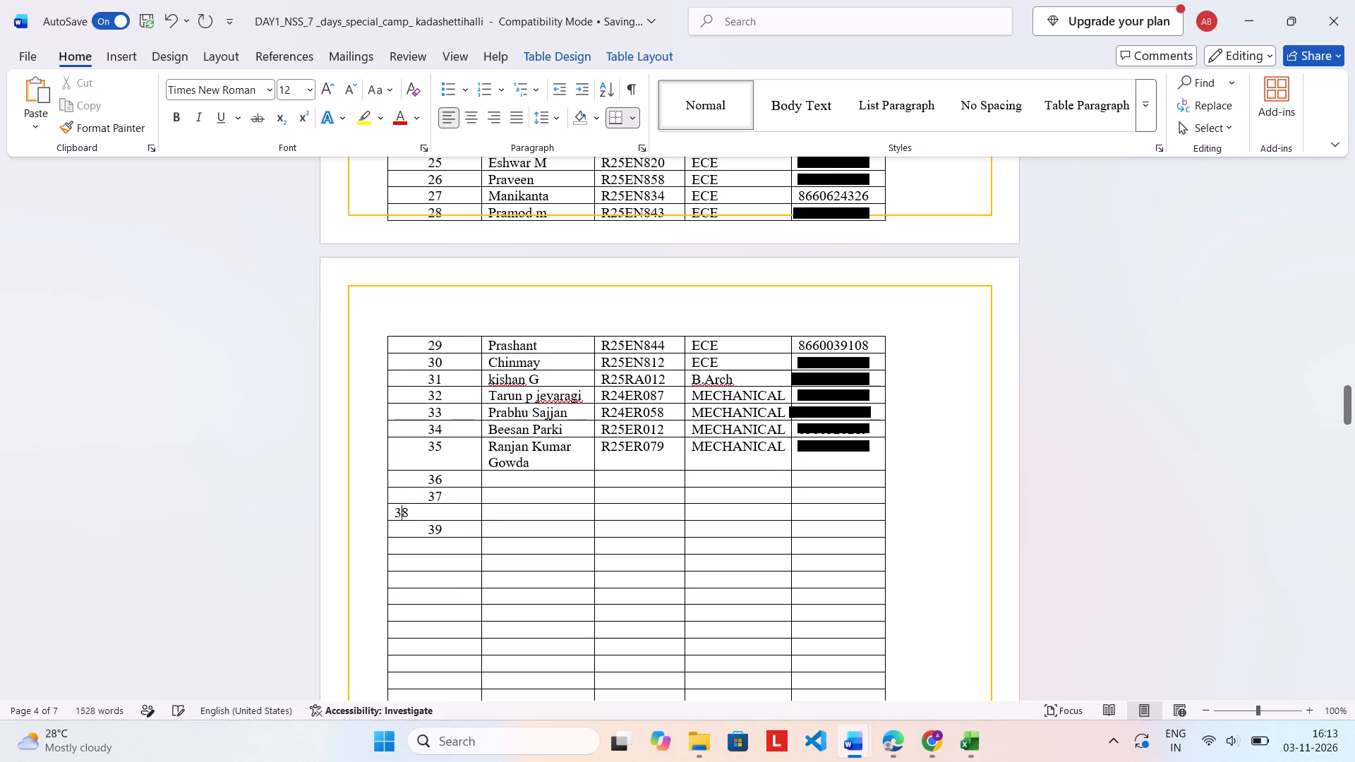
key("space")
key("BackSpace")
key("BackSpace")
key("BackSpace")
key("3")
key("Left")
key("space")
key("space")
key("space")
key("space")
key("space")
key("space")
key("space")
Remove one leading space before serial number 38 in the serial number column.
key("BackSpace")
Paste the copied office bearer names into the name cell of row 36.
left_click(557, 485)
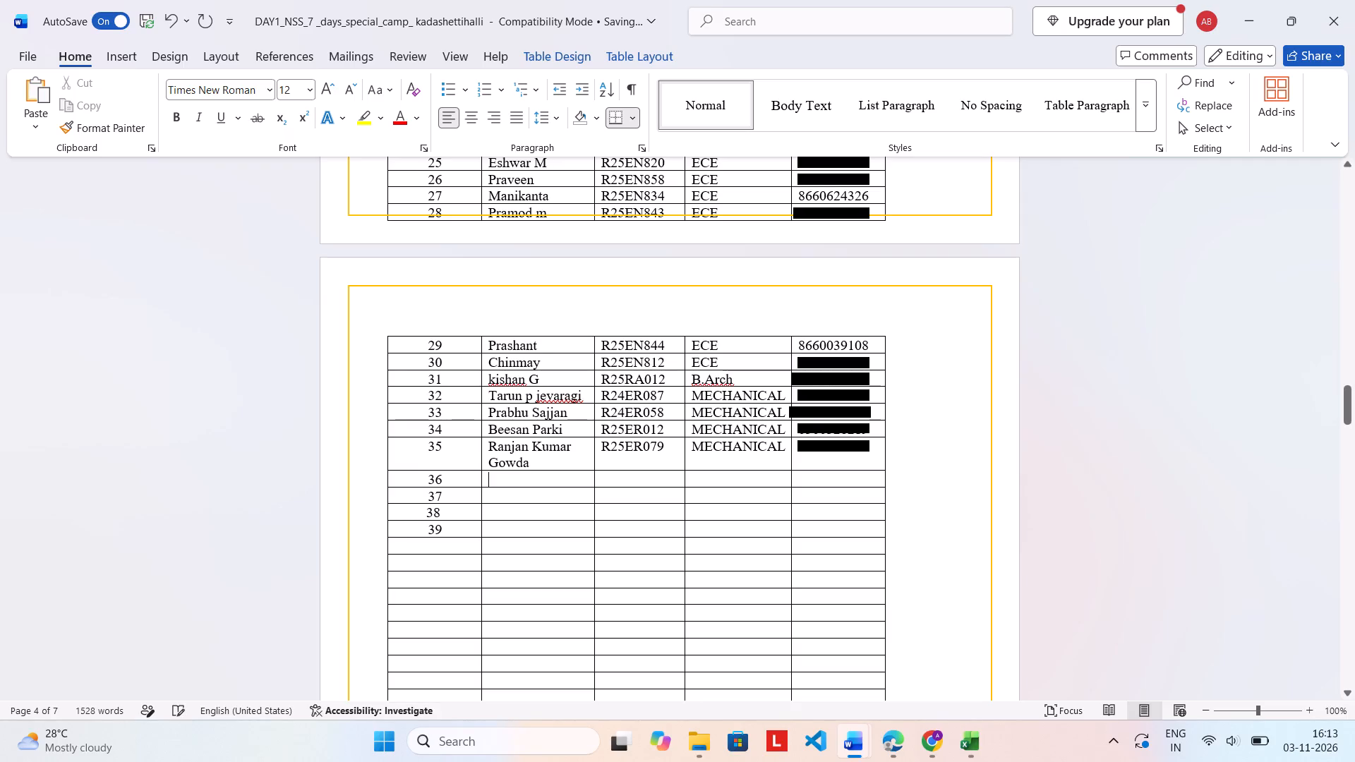
key("ctrl+v")
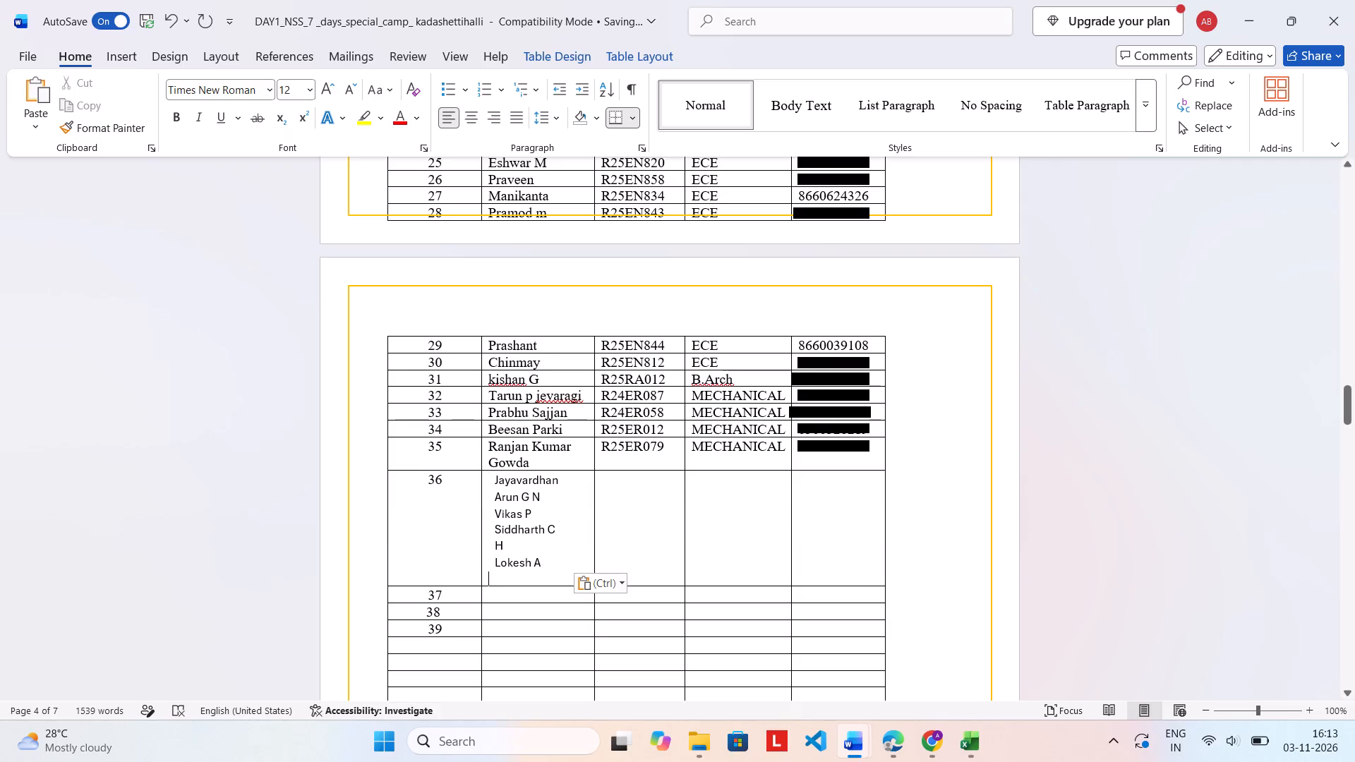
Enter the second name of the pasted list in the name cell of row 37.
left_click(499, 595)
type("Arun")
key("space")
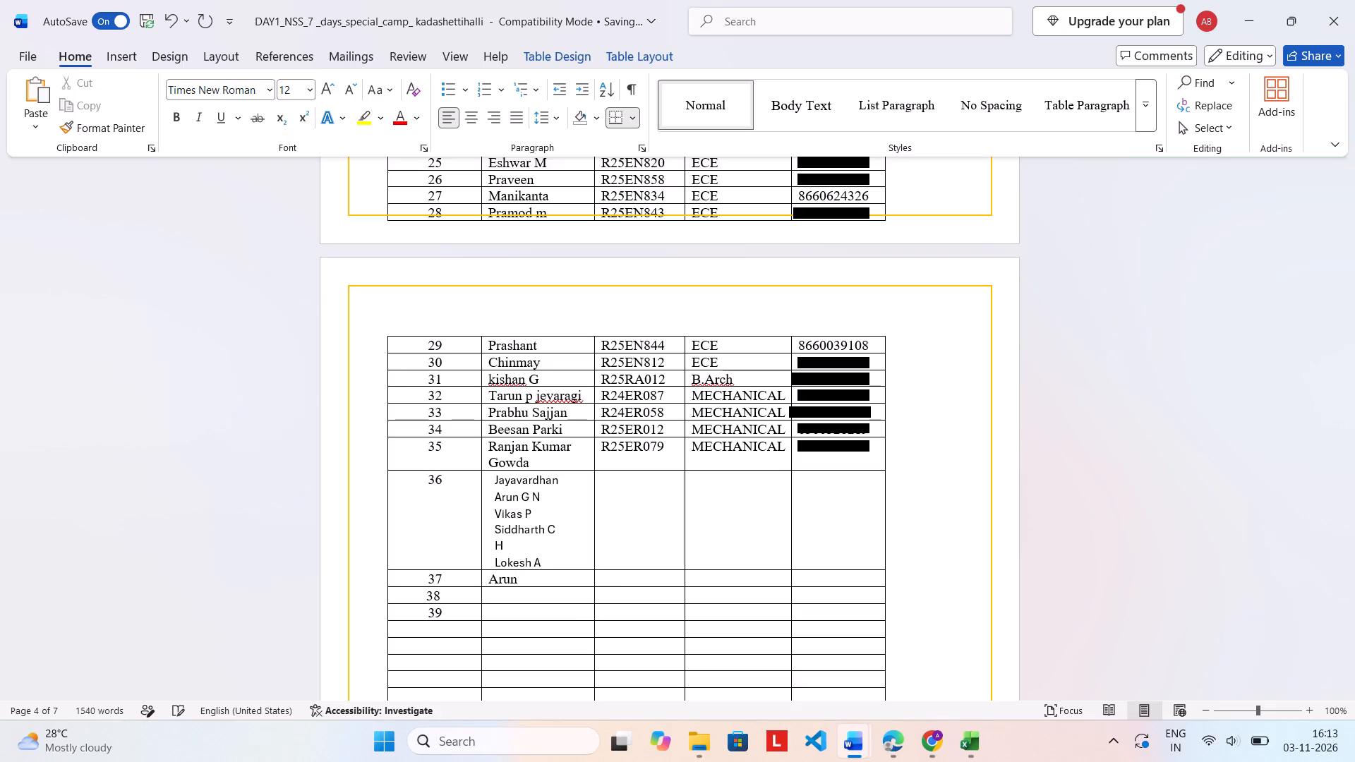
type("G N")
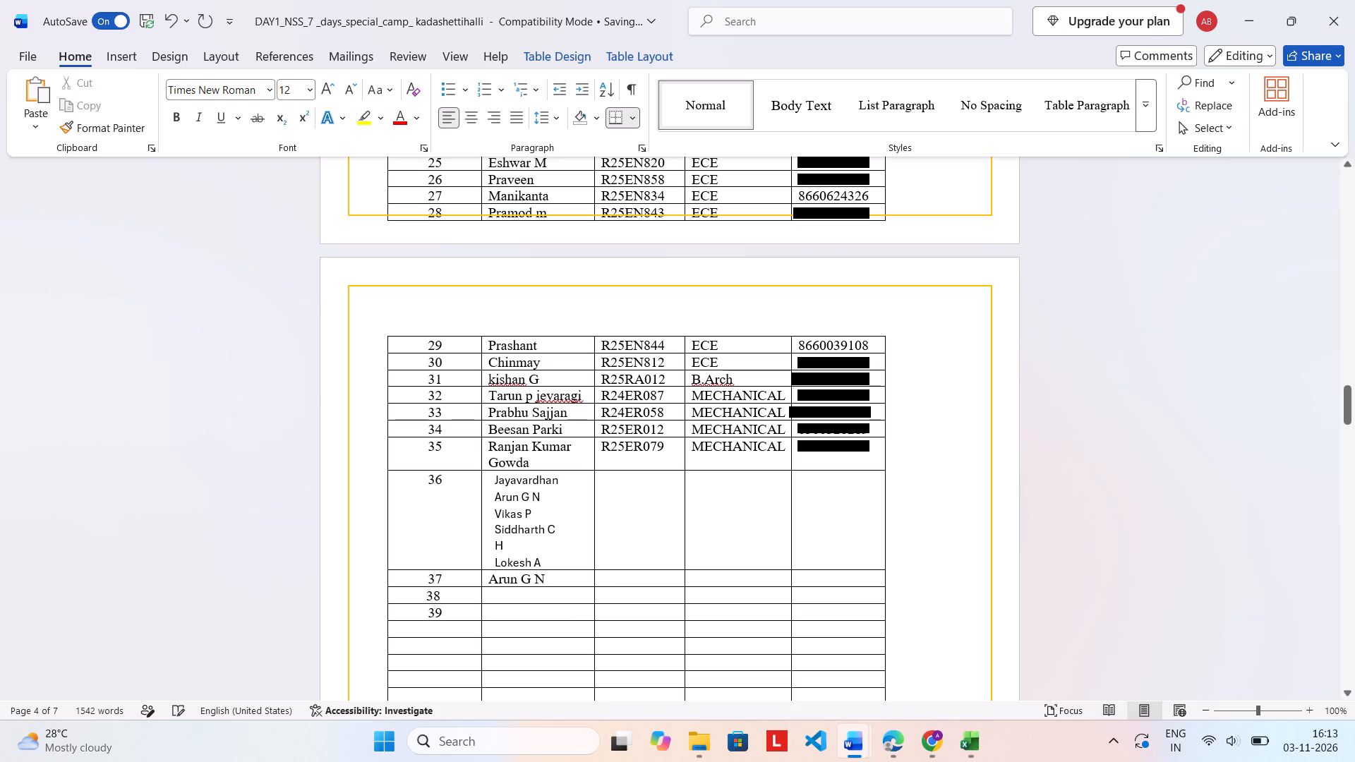
Fill the name cells of rows 37, 38 and 39 with the third, fourth and fifth names of the pasted list.
left_click(516, 599)
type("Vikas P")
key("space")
left_click(536, 593)
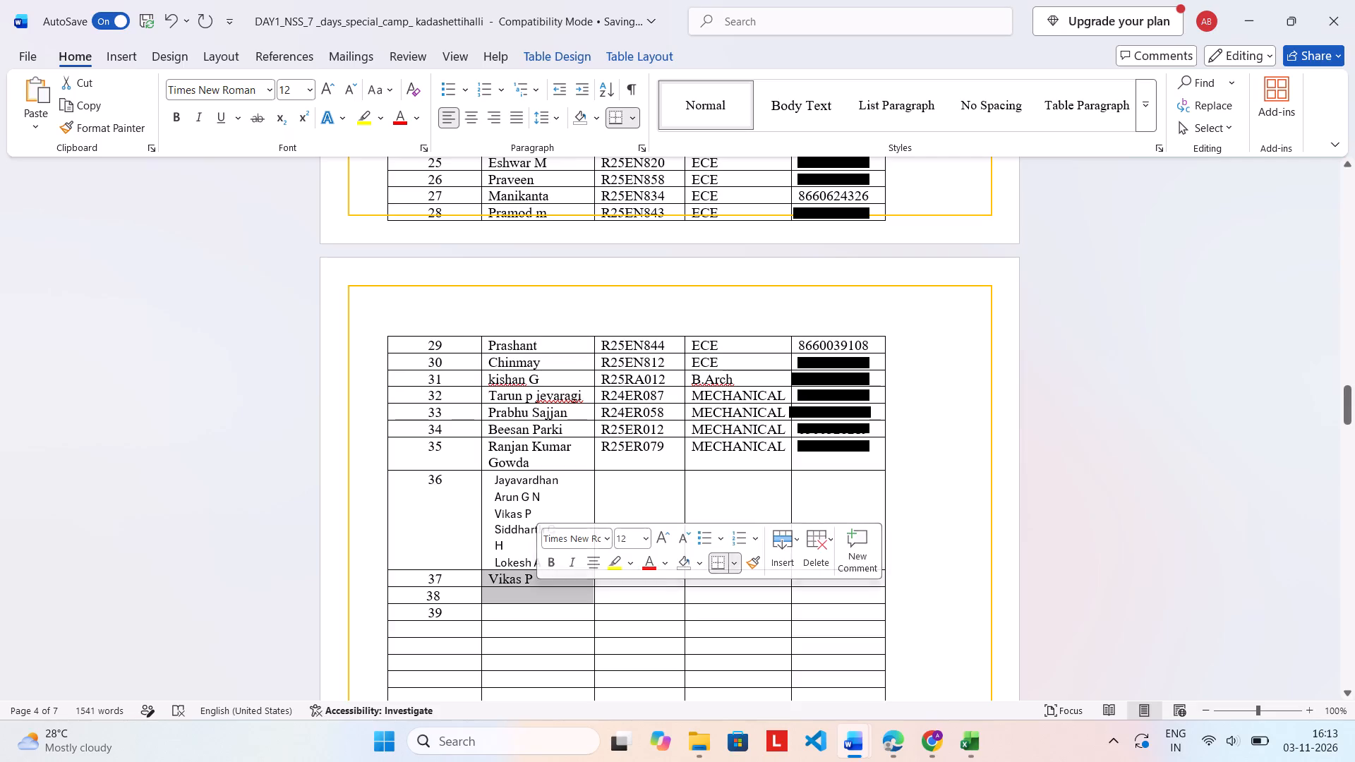
left_click(534, 601)
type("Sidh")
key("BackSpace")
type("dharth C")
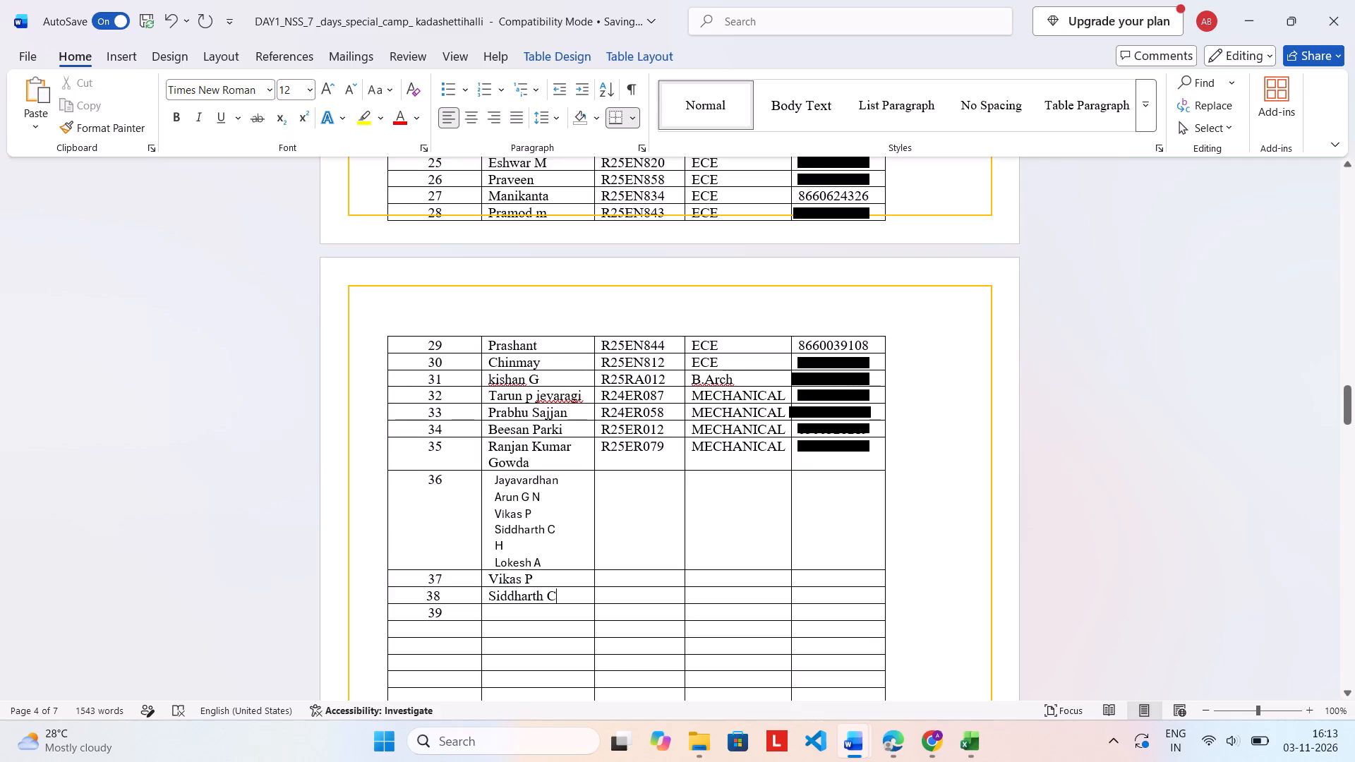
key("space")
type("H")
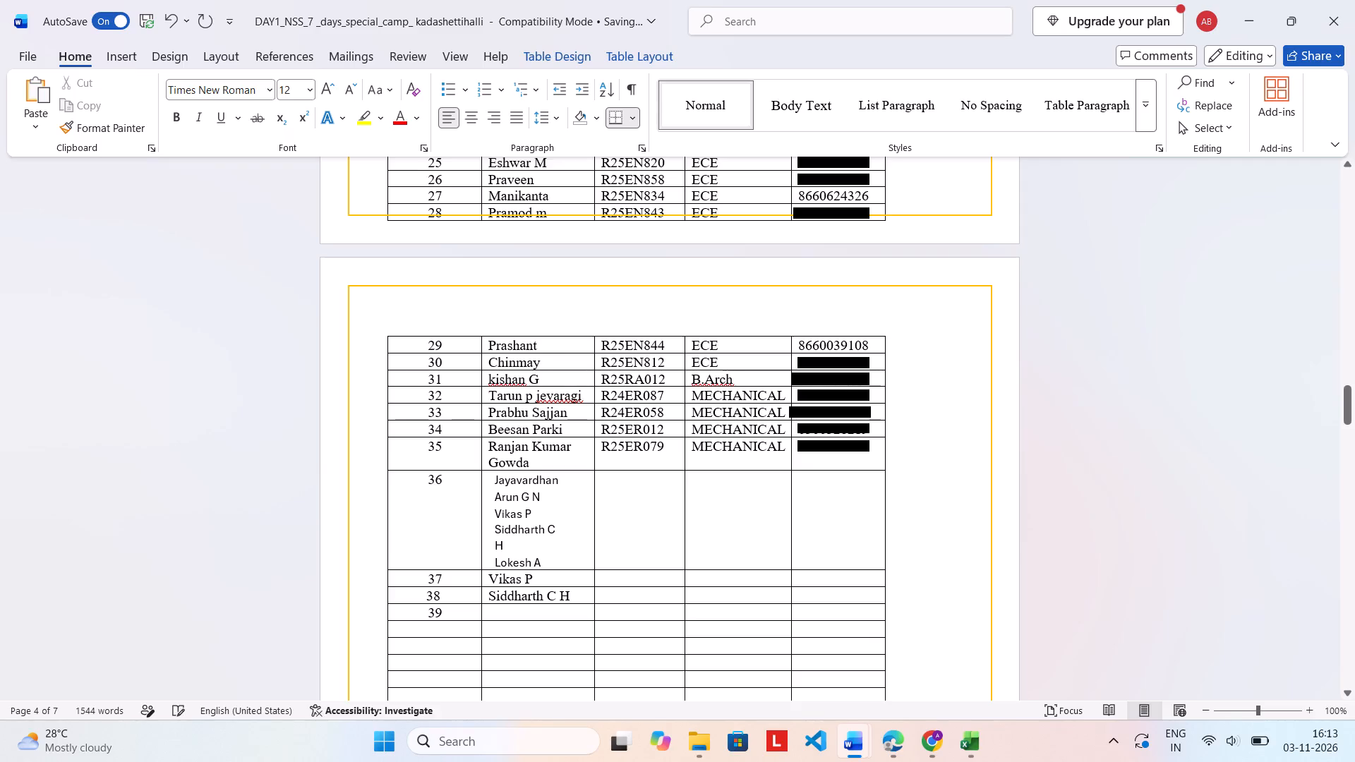
left_click(550, 611)
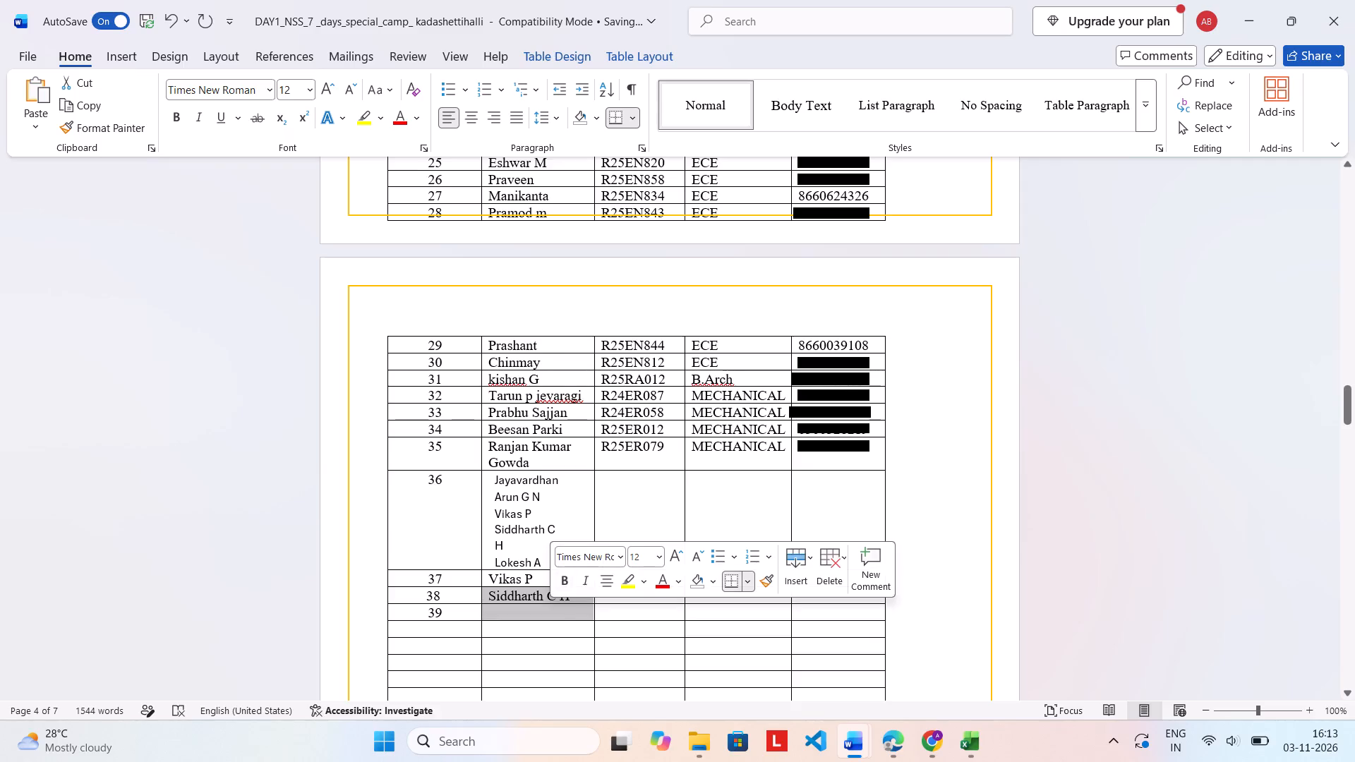
left_click(559, 624)
left_click(562, 610)
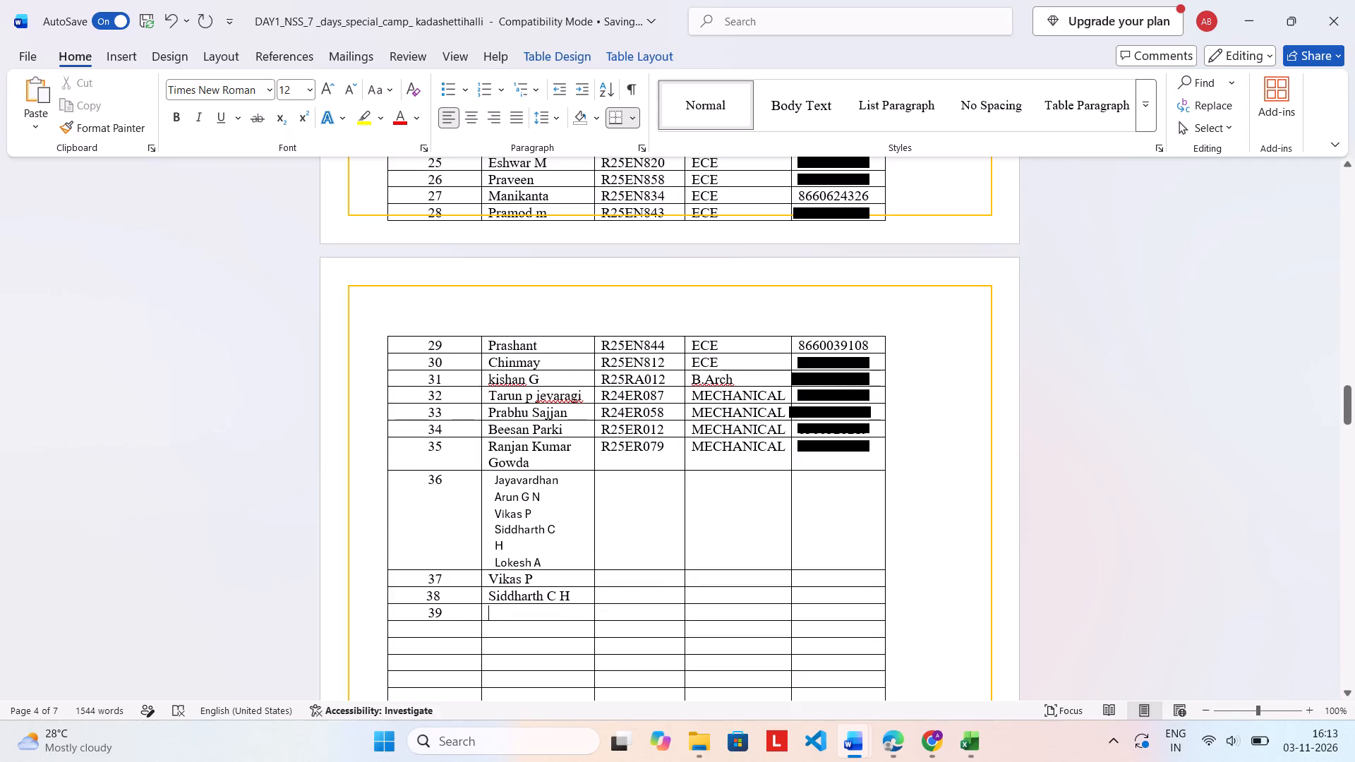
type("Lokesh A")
Delete every pasted name except the first from the name cell of row 36.
left_click_drag(550, 562, 490, 509)
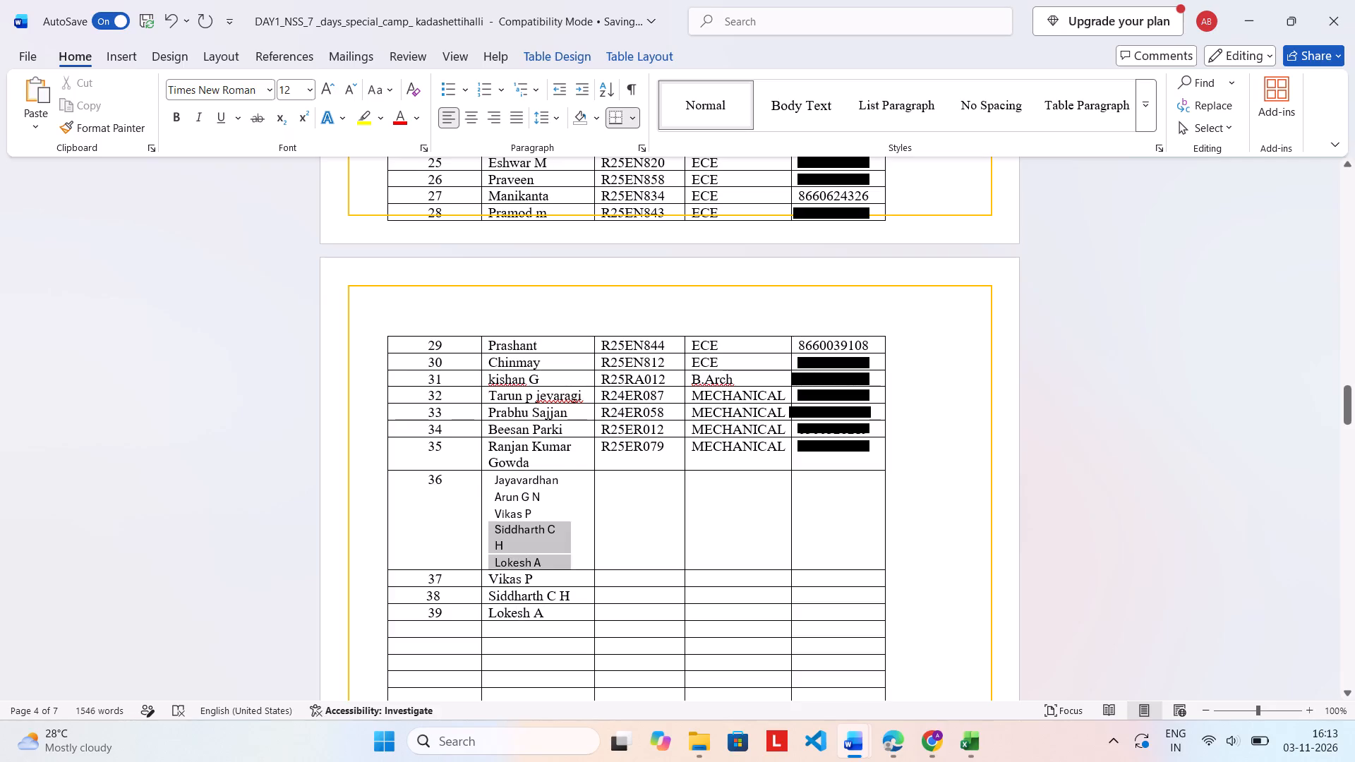
left_click_drag(490, 509, 500, 505)
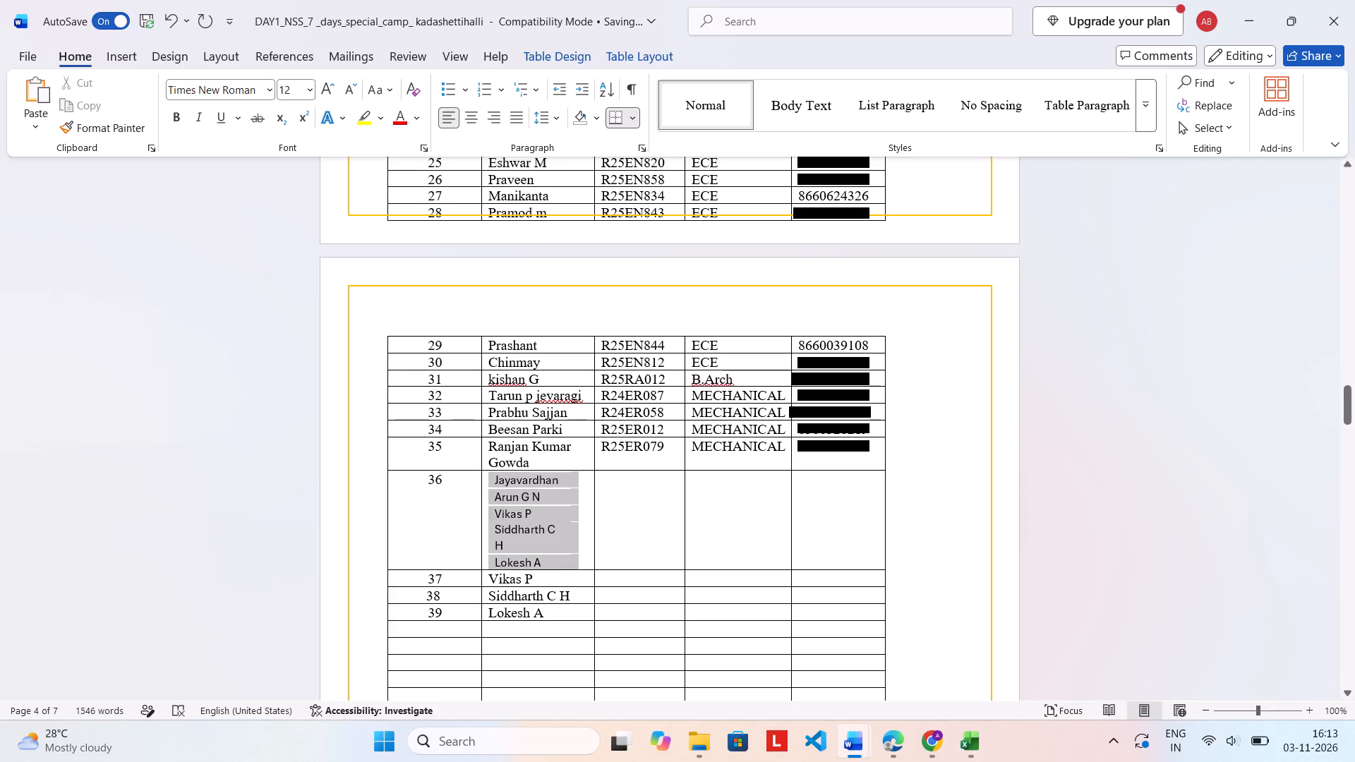
left_click_drag(500, 505, 516, 504)
left_click(516, 504)
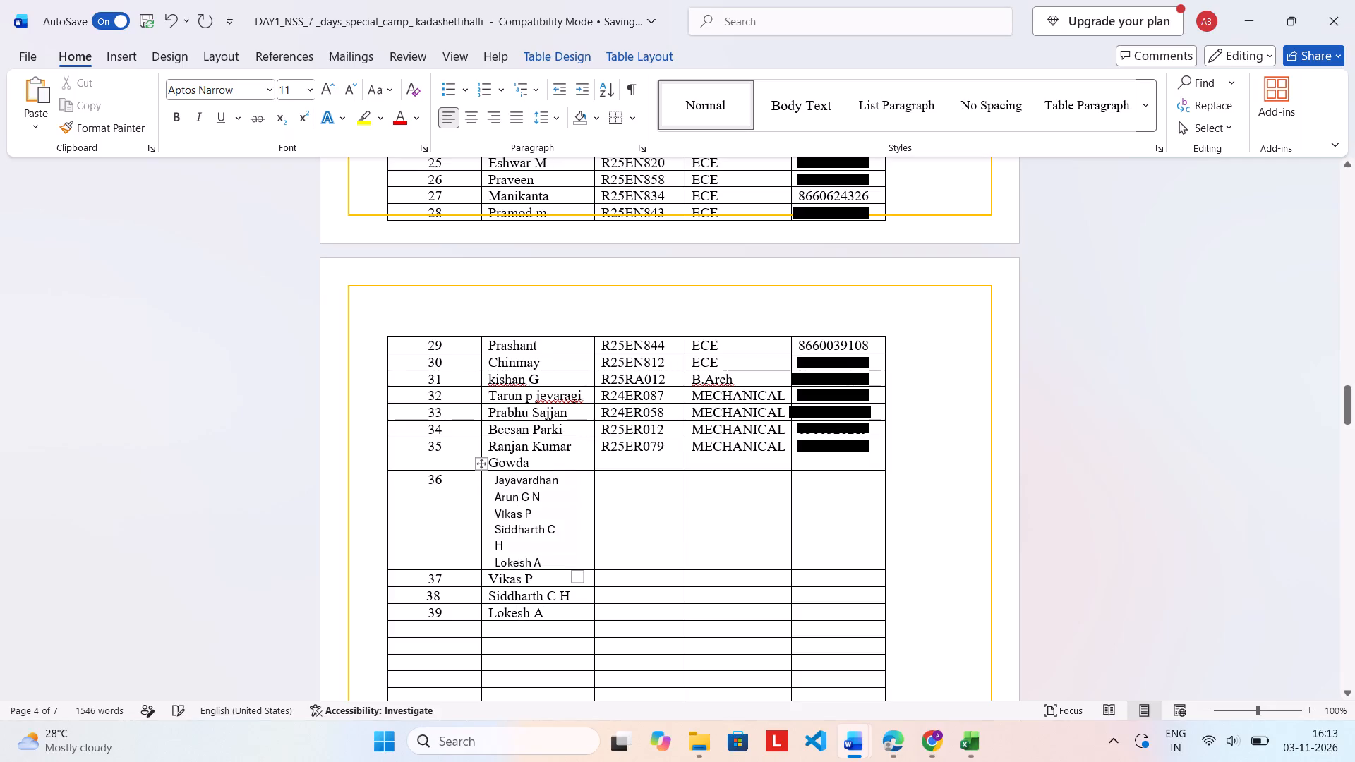
left_click_drag(494, 494, 550, 552)
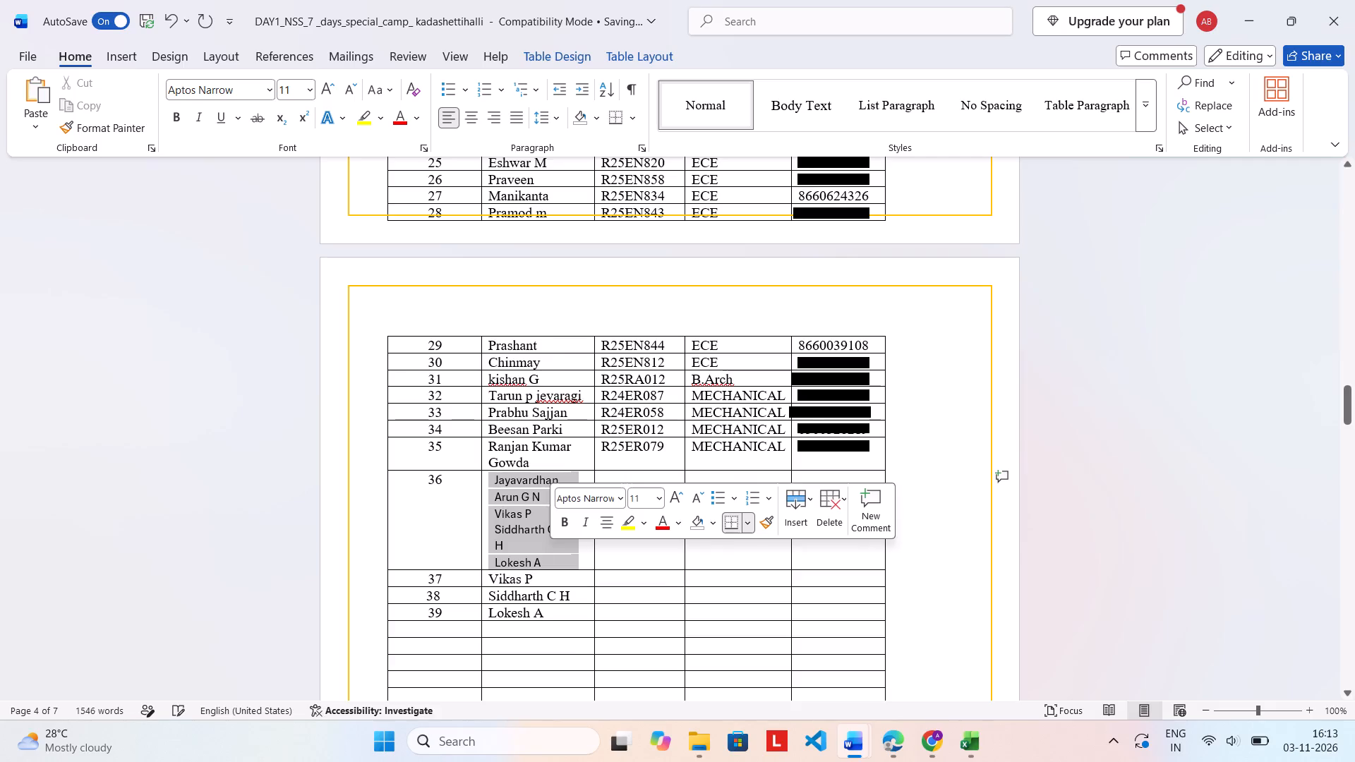
left_click(490, 493)
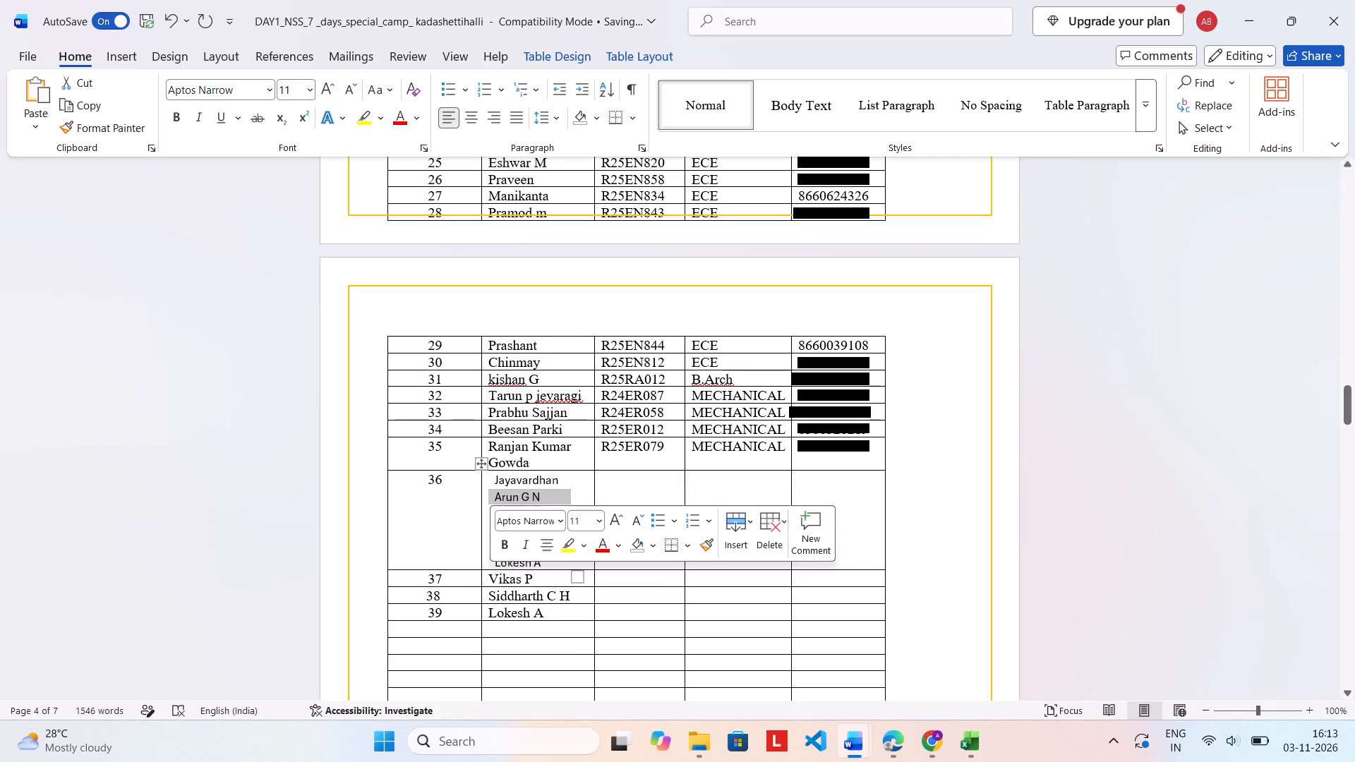
left_click_drag(492, 493, 530, 562)
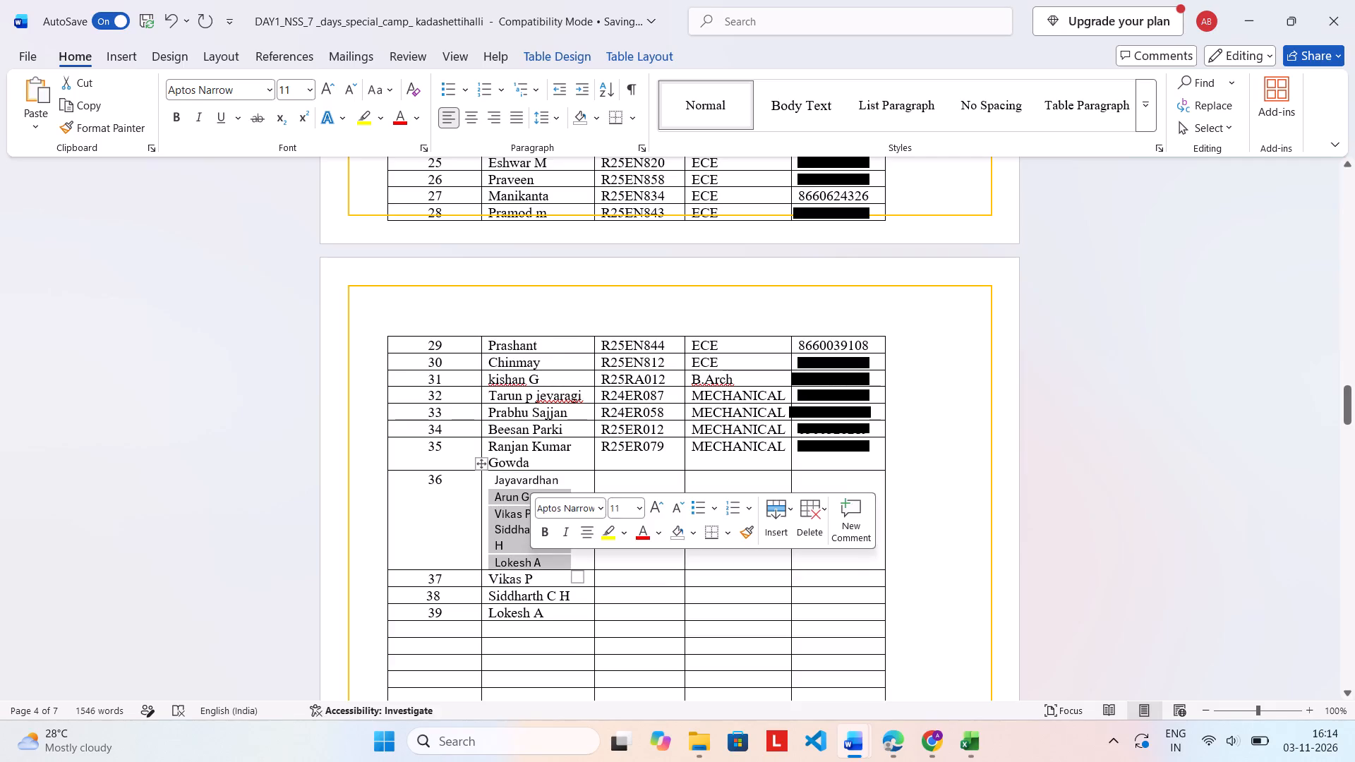
key("BackSpace")
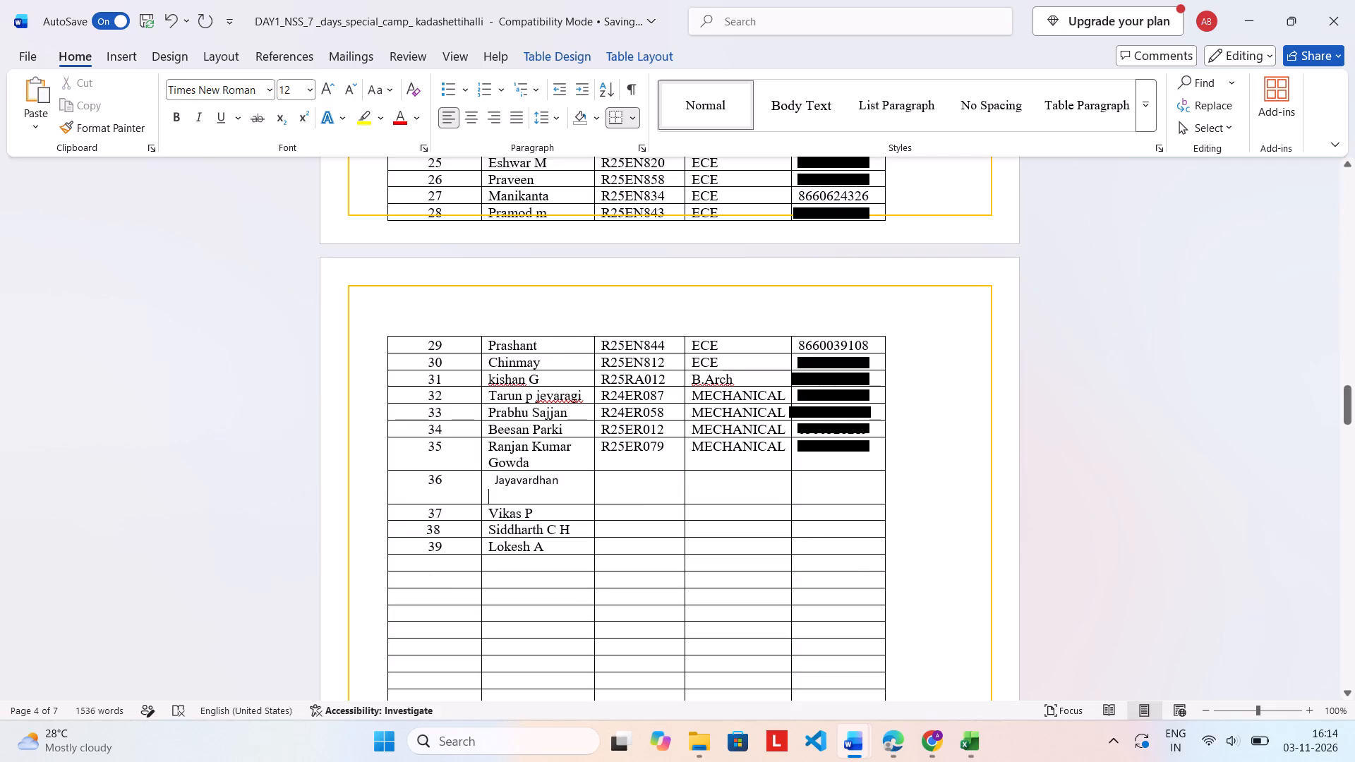
Change the font of the name in row 36 to Times New Roman.
left_click_drag(563, 481, 495, 483)
left_click(535, 427)
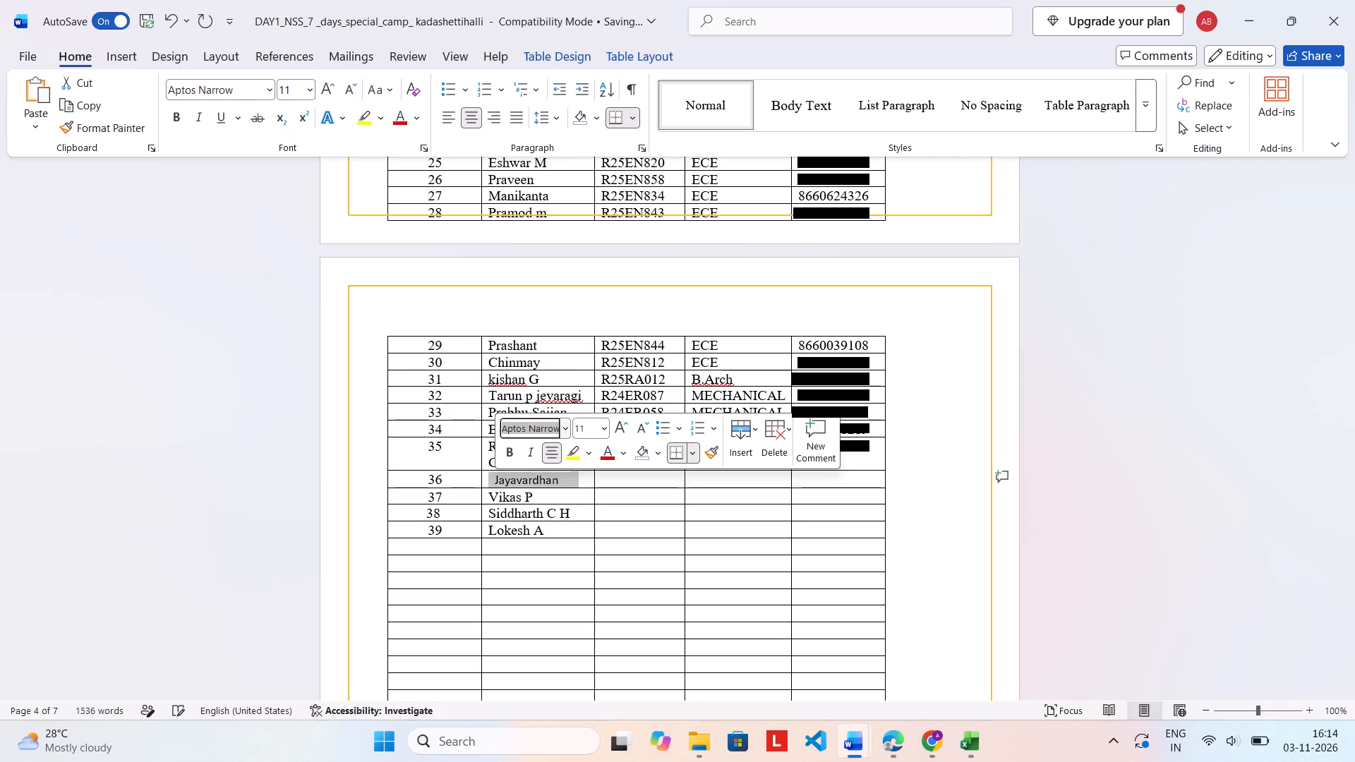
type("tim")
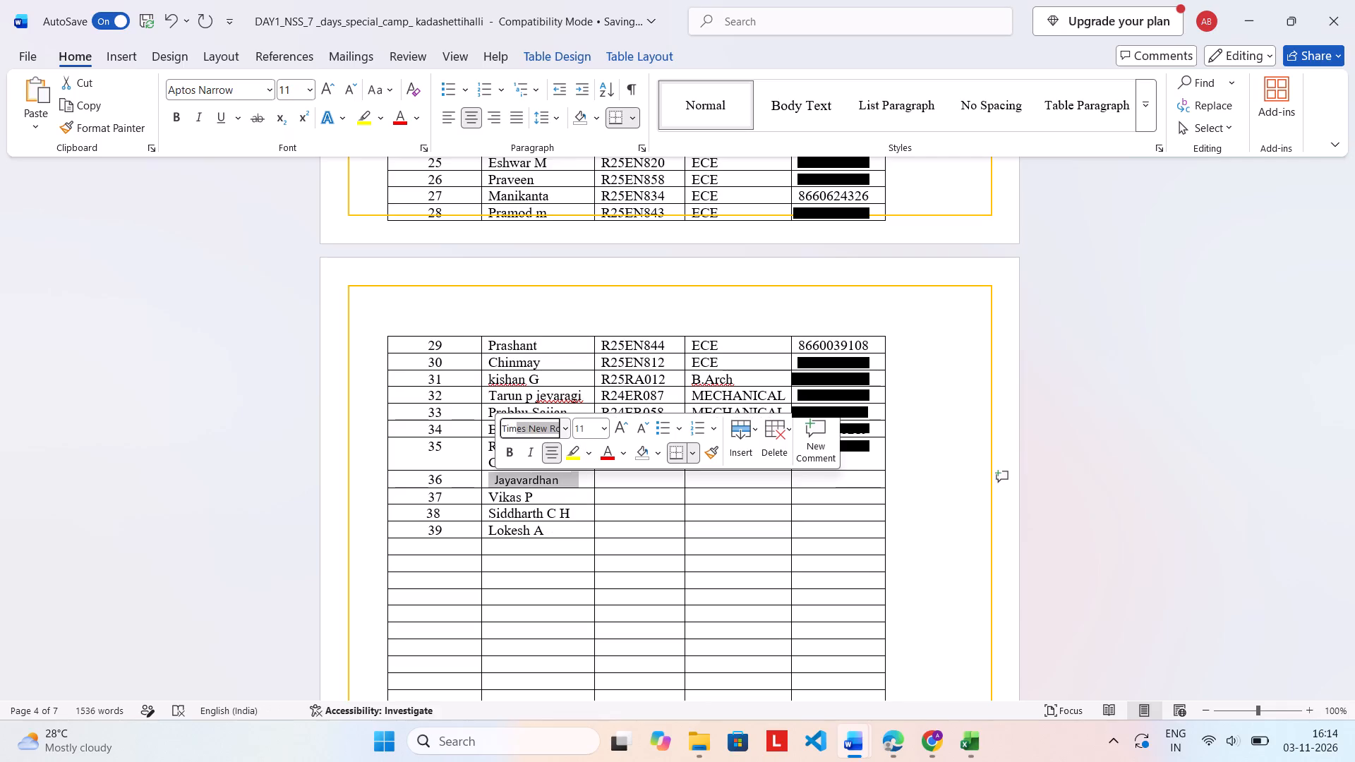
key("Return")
left_click(939, 466)
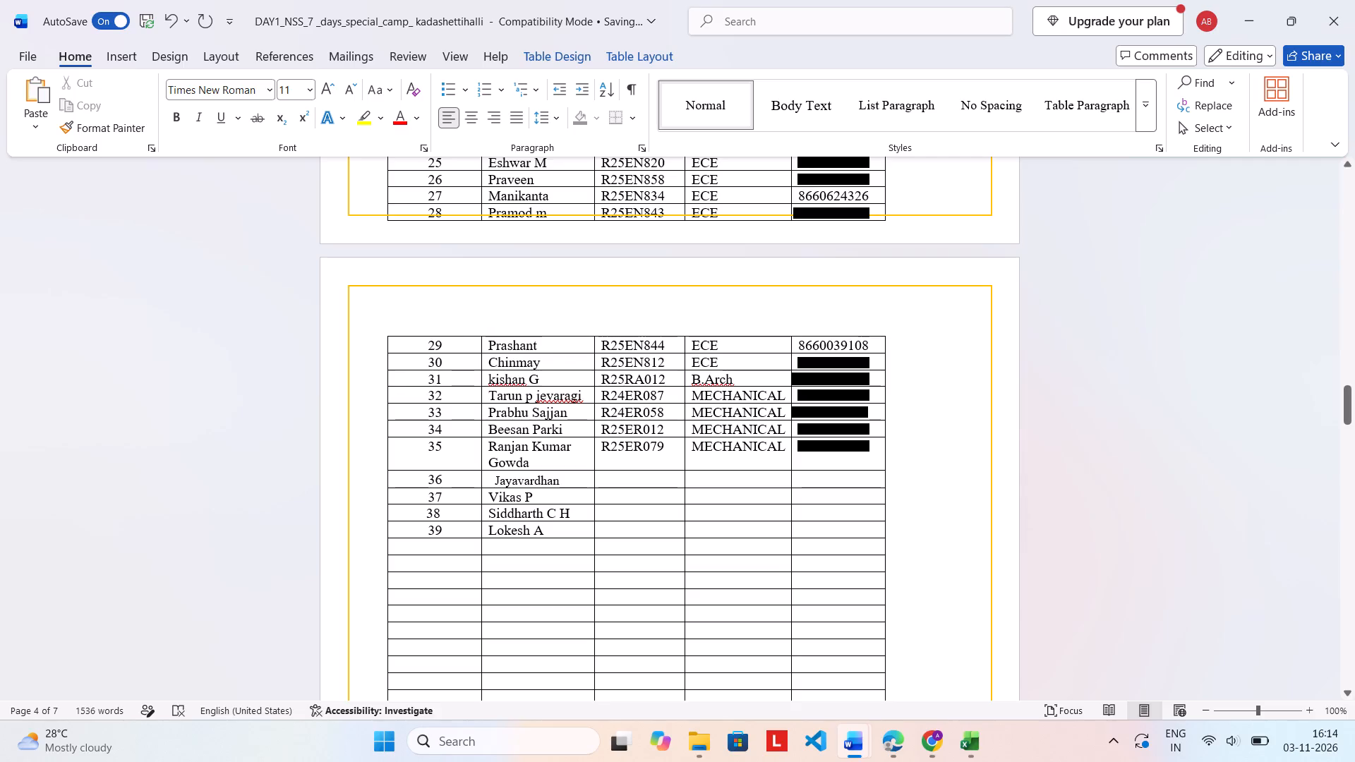
Set the font size of the name in row 36 to 12.
left_click_drag(490, 492, 541, 499)
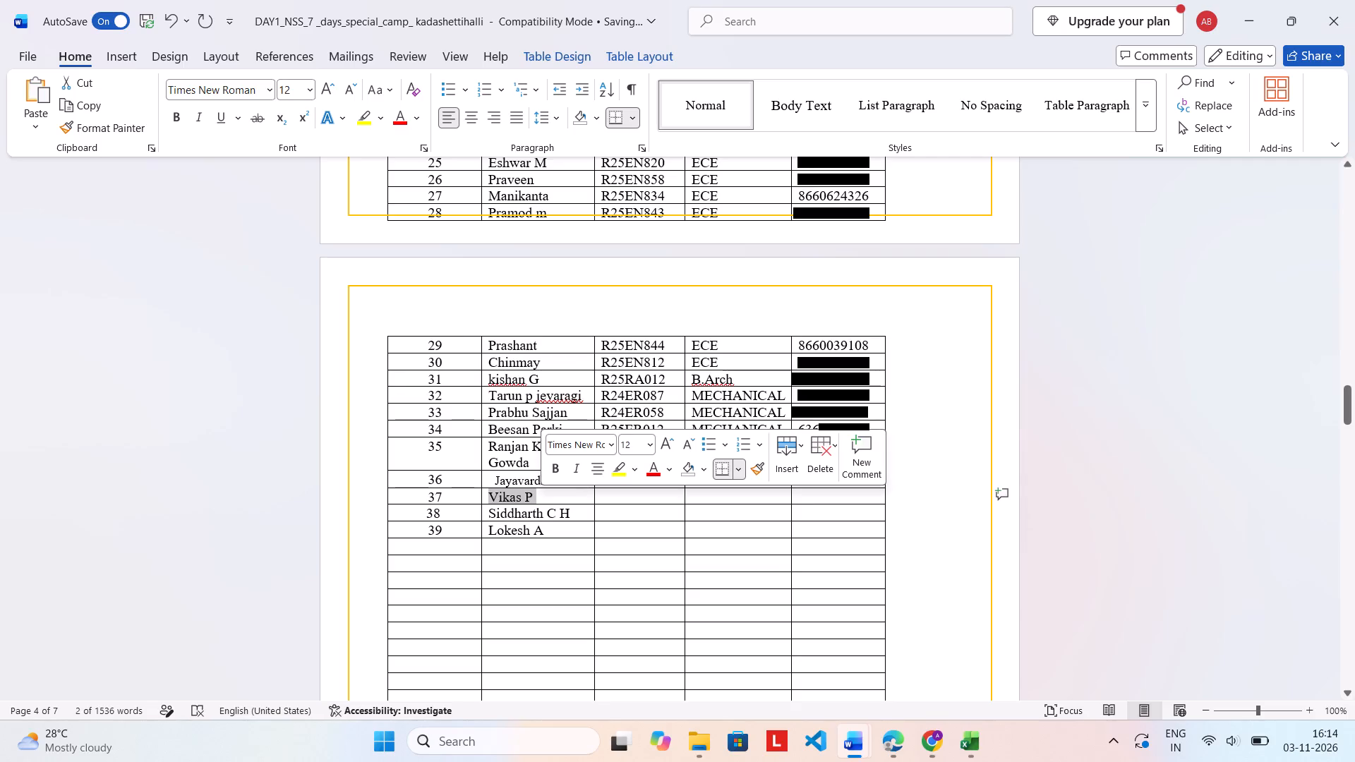
left_click_drag(493, 482, 497, 482)
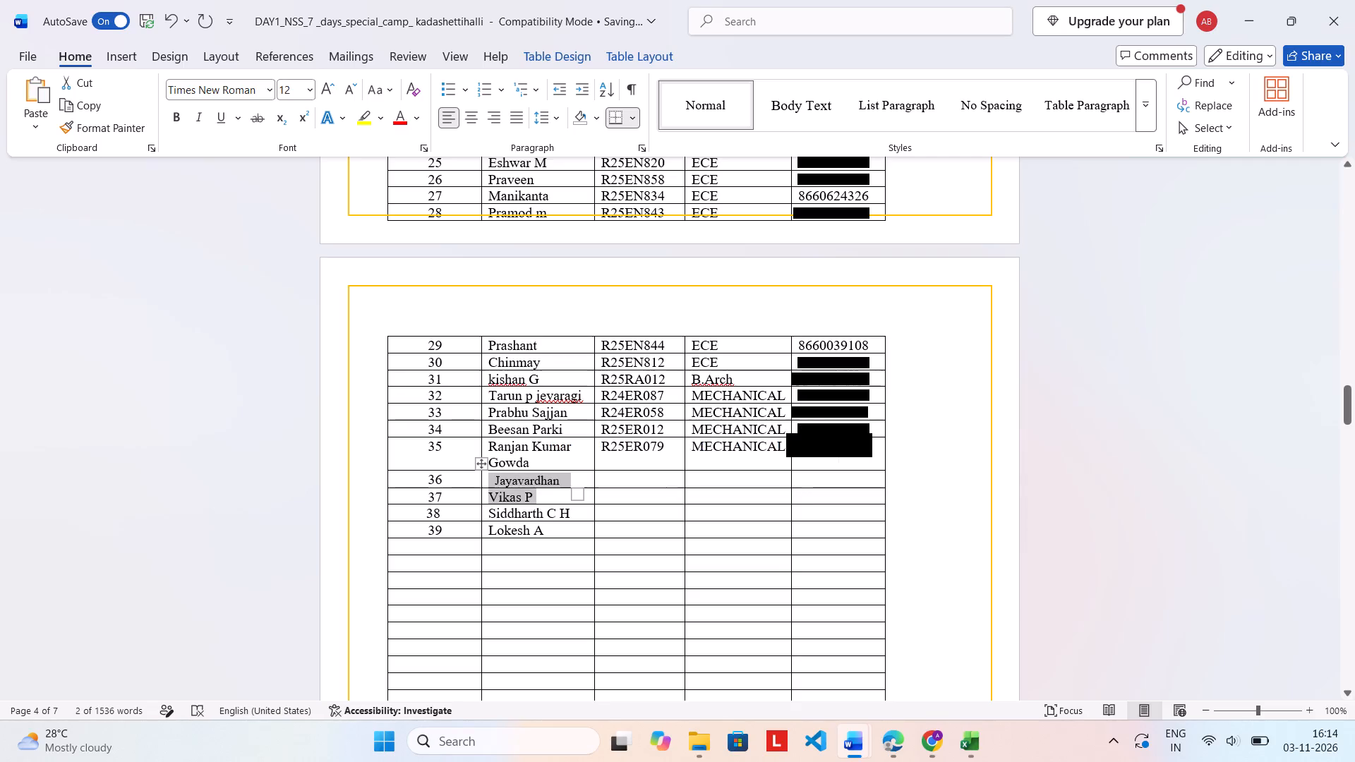
left_click_drag(497, 482, 522, 483)
left_click(522, 483)
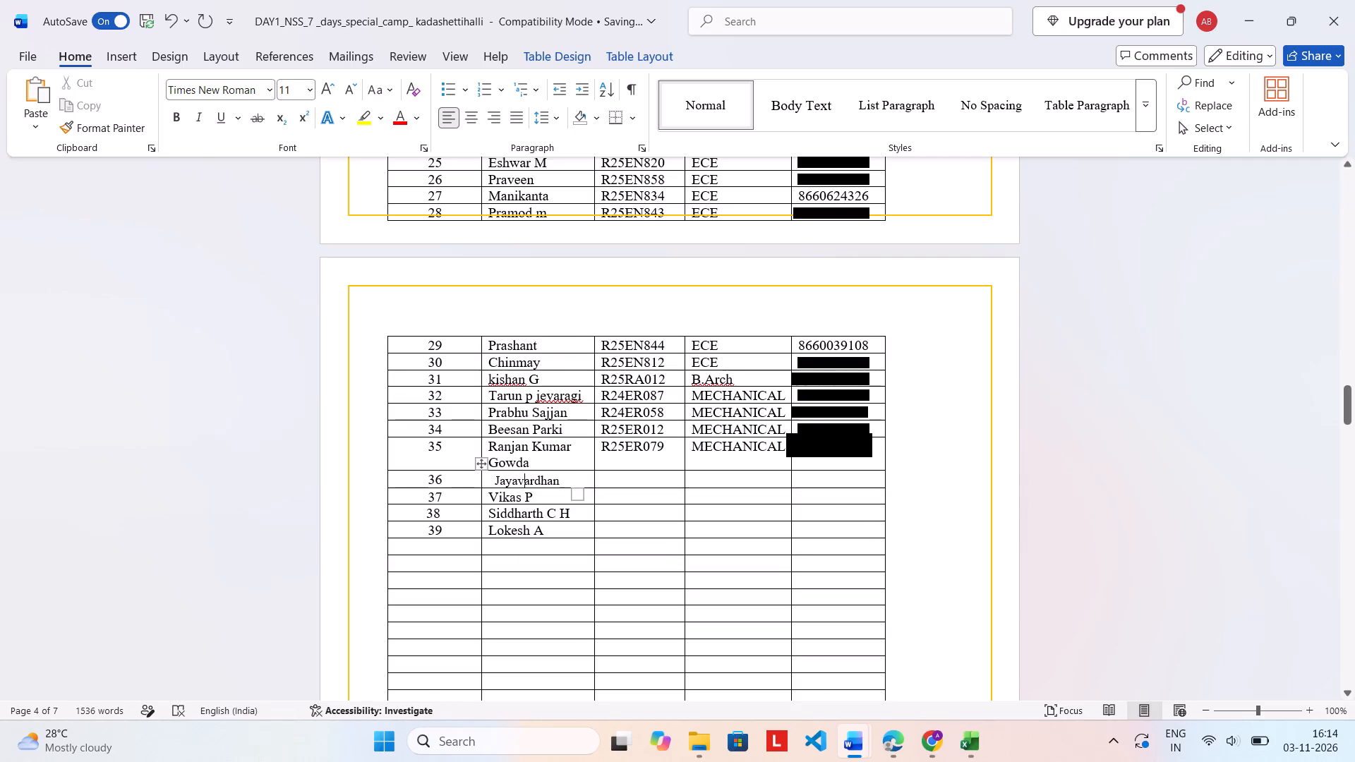
left_click_drag(561, 480, 507, 487)
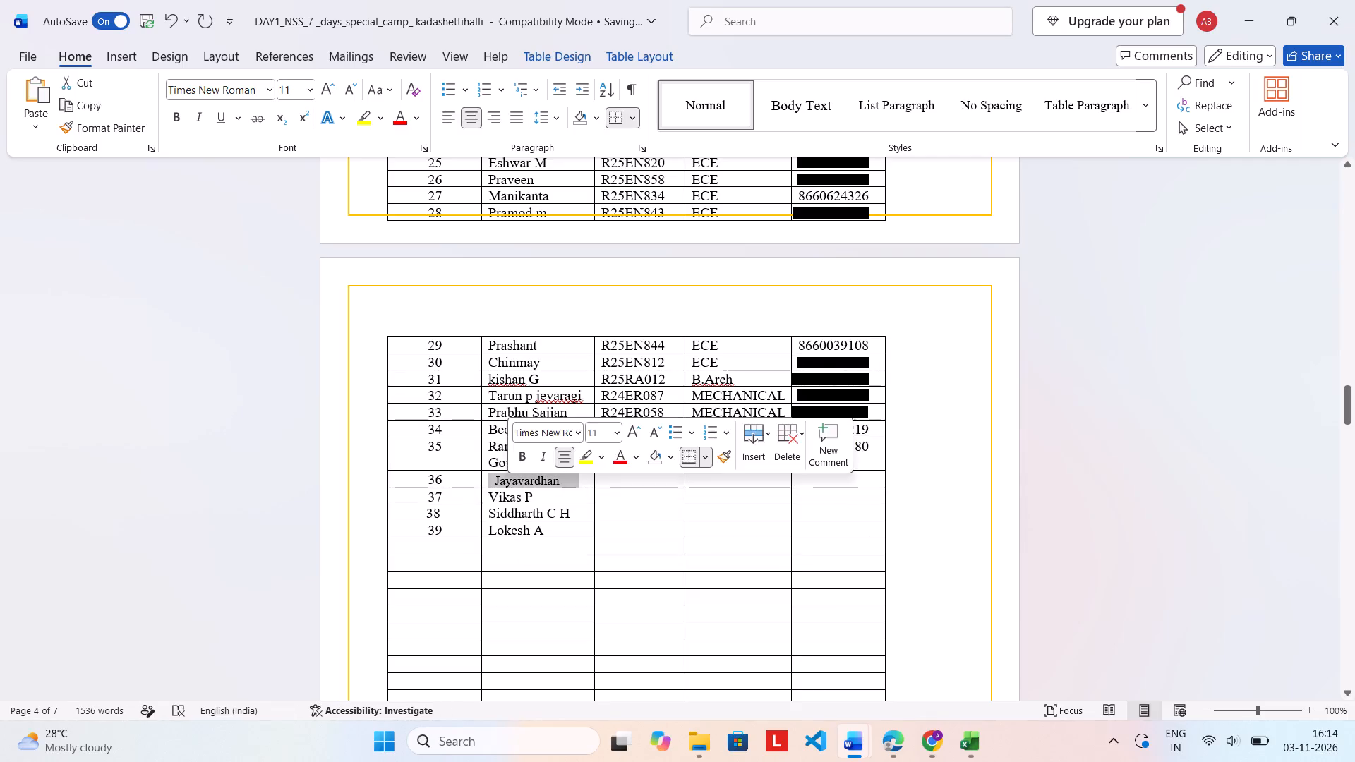
left_click(600, 426)
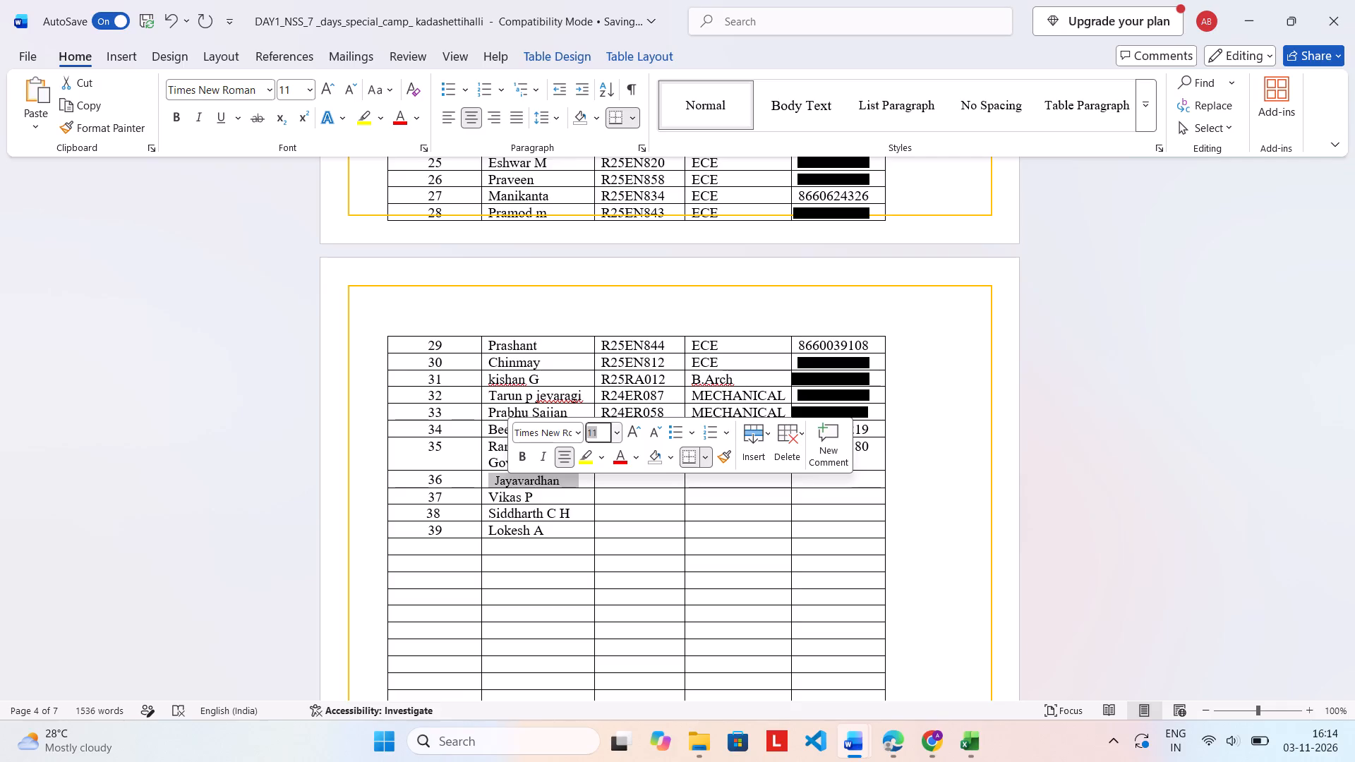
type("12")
left_click(279, 521)
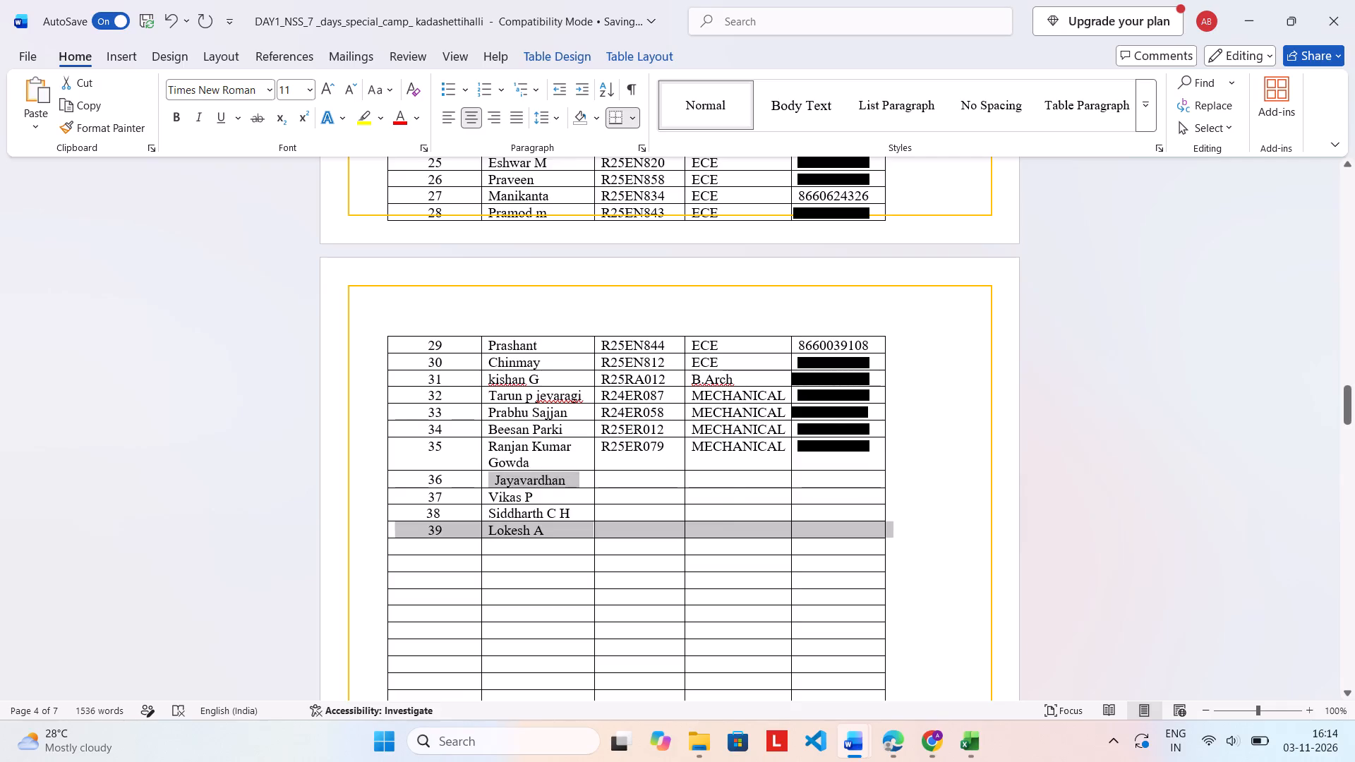
left_click(250, 580)
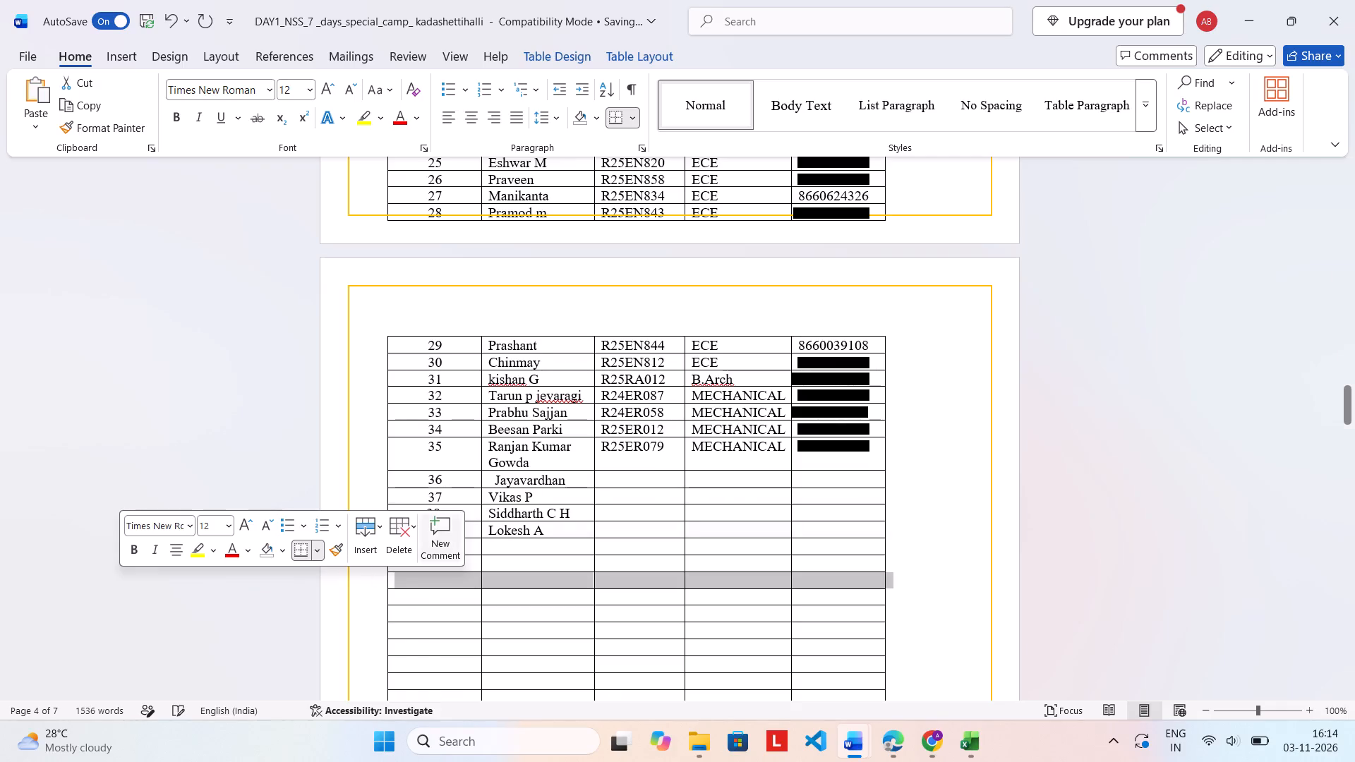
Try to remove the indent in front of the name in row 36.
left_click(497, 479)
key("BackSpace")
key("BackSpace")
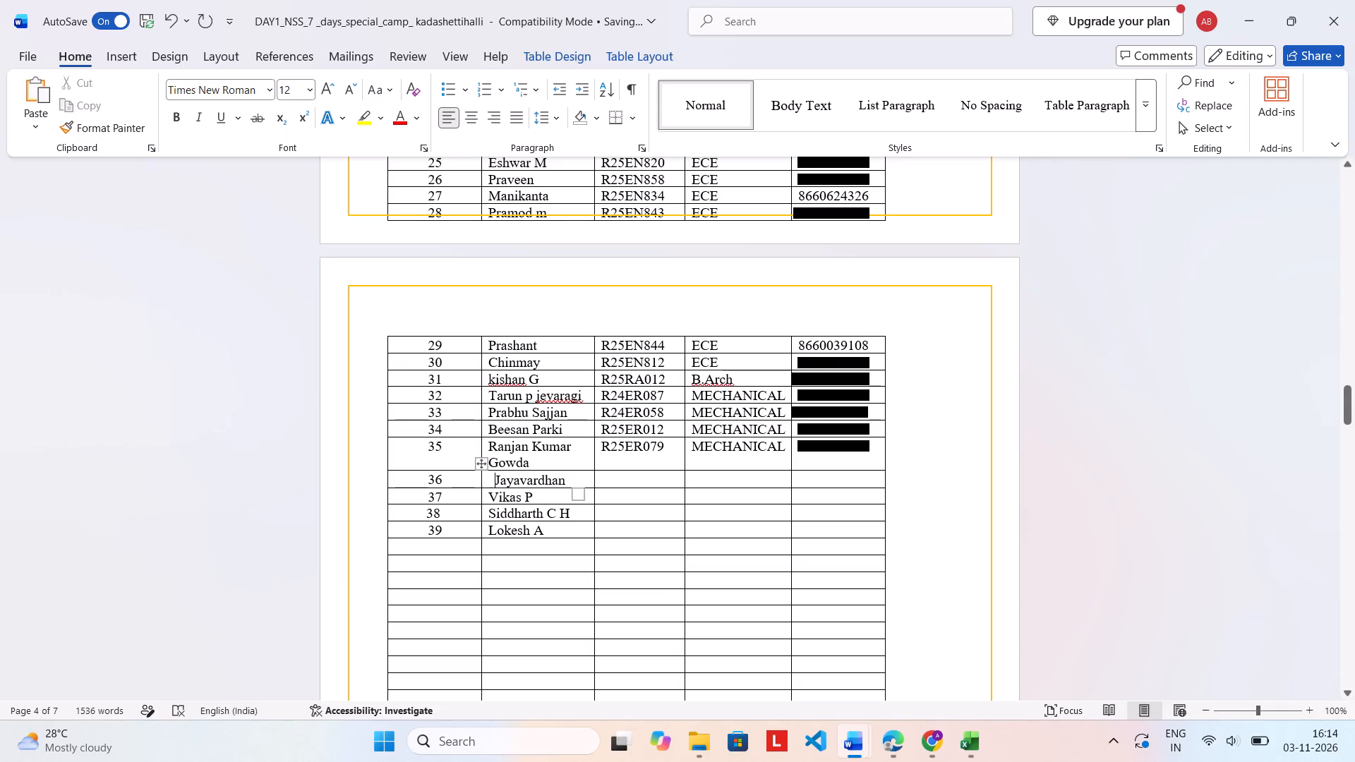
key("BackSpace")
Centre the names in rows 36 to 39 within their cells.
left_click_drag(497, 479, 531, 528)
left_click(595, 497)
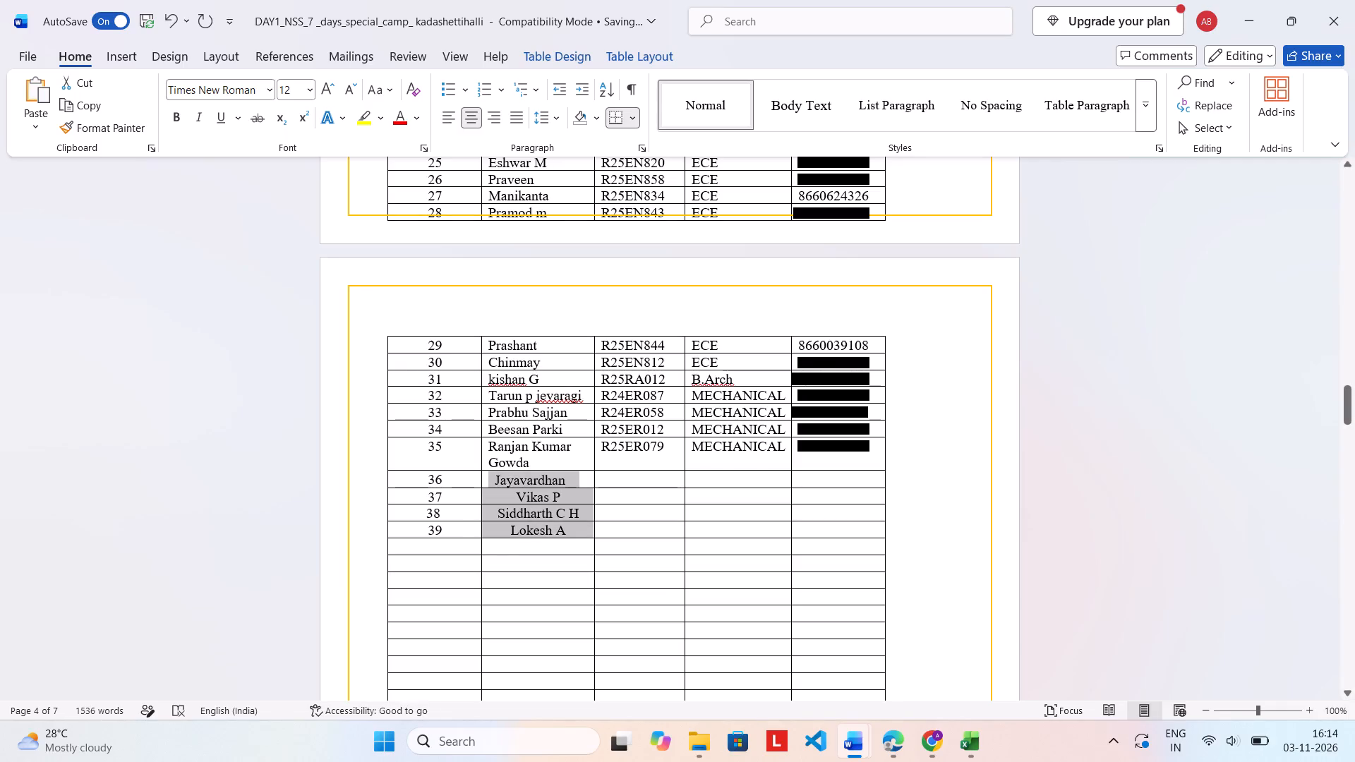
Left-align the names in rows 36 to 39.
scroll(518, 329, "up", 2)
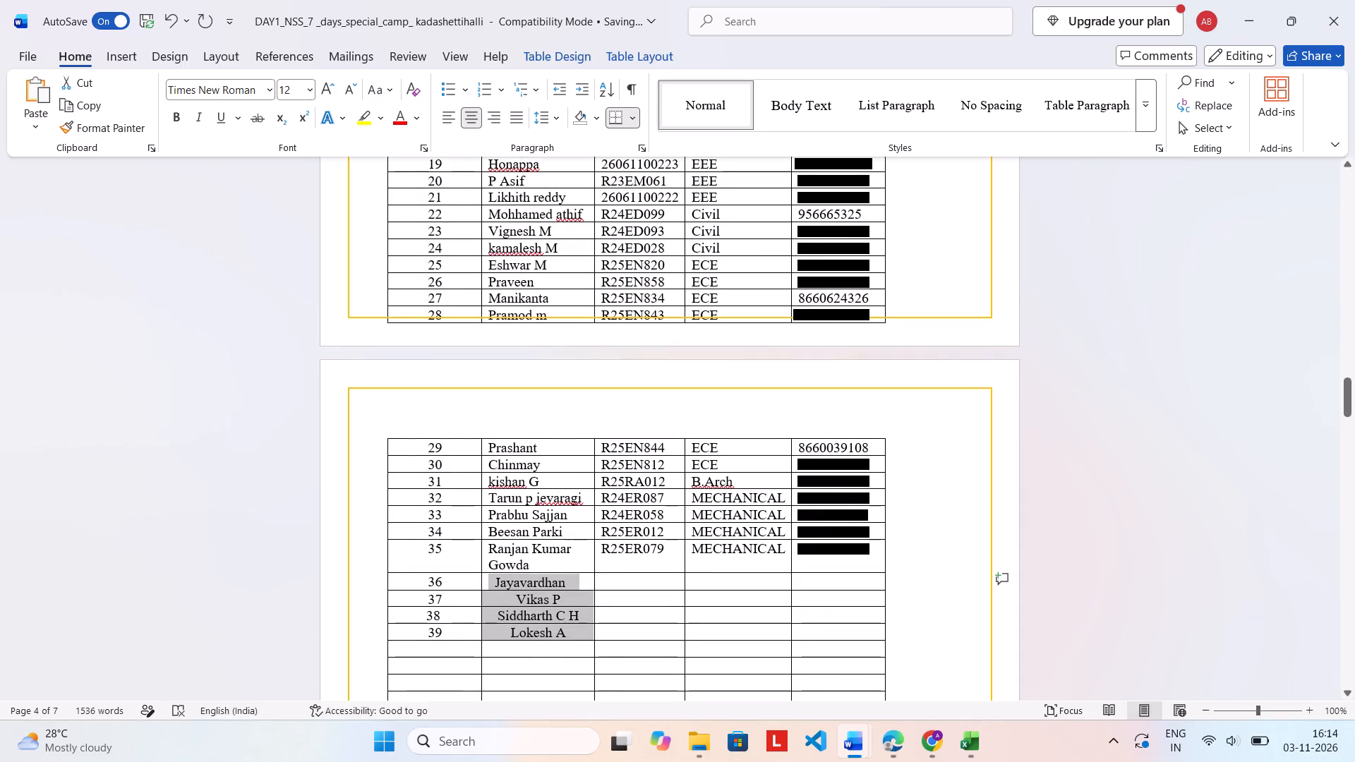
right_click(529, 596)
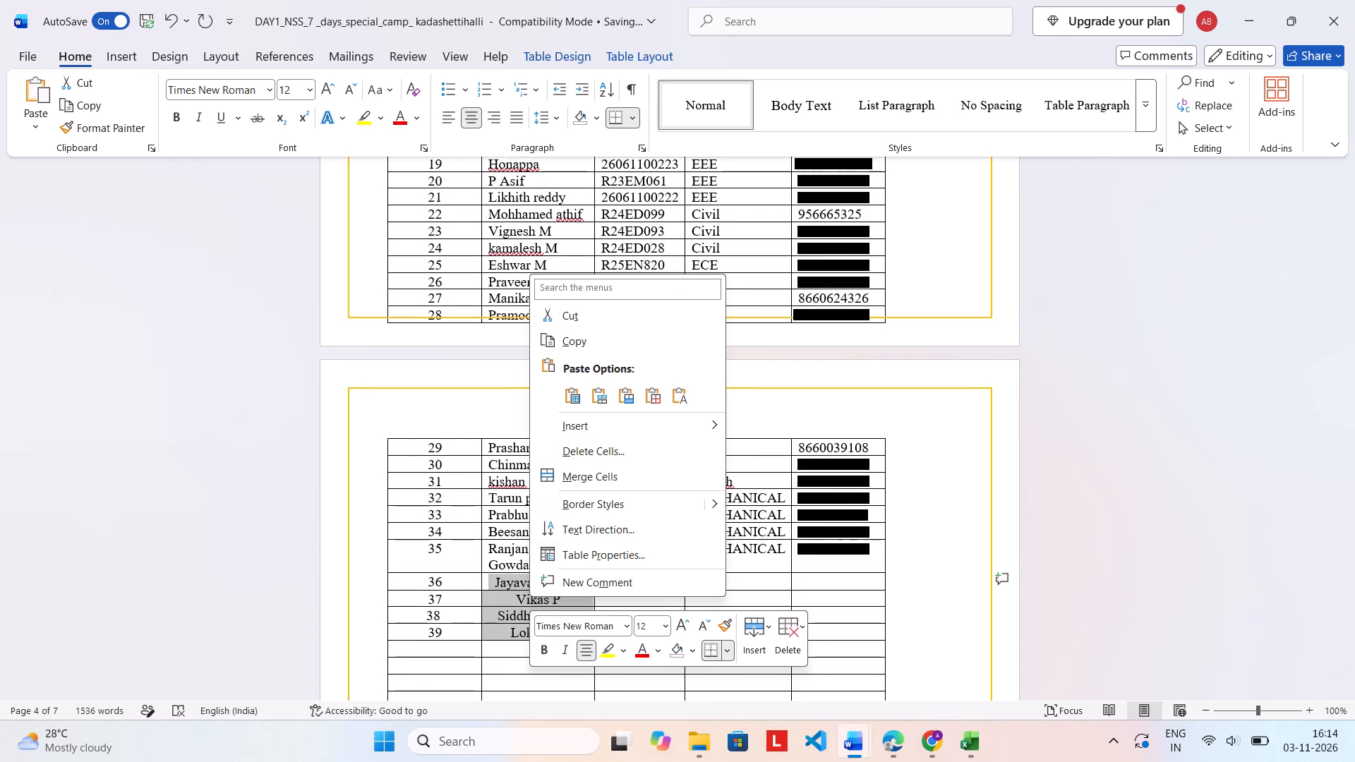
left_click(453, 118)
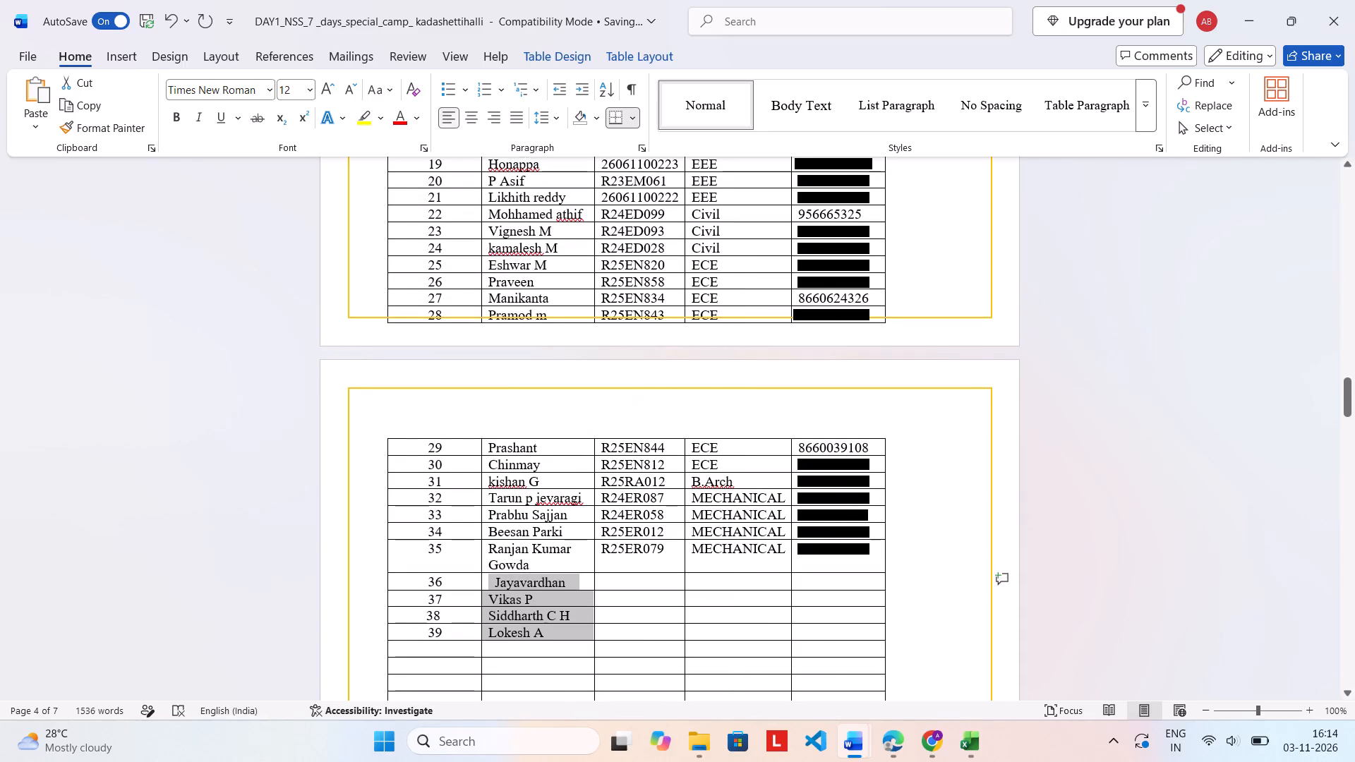
left_click(1162, 609)
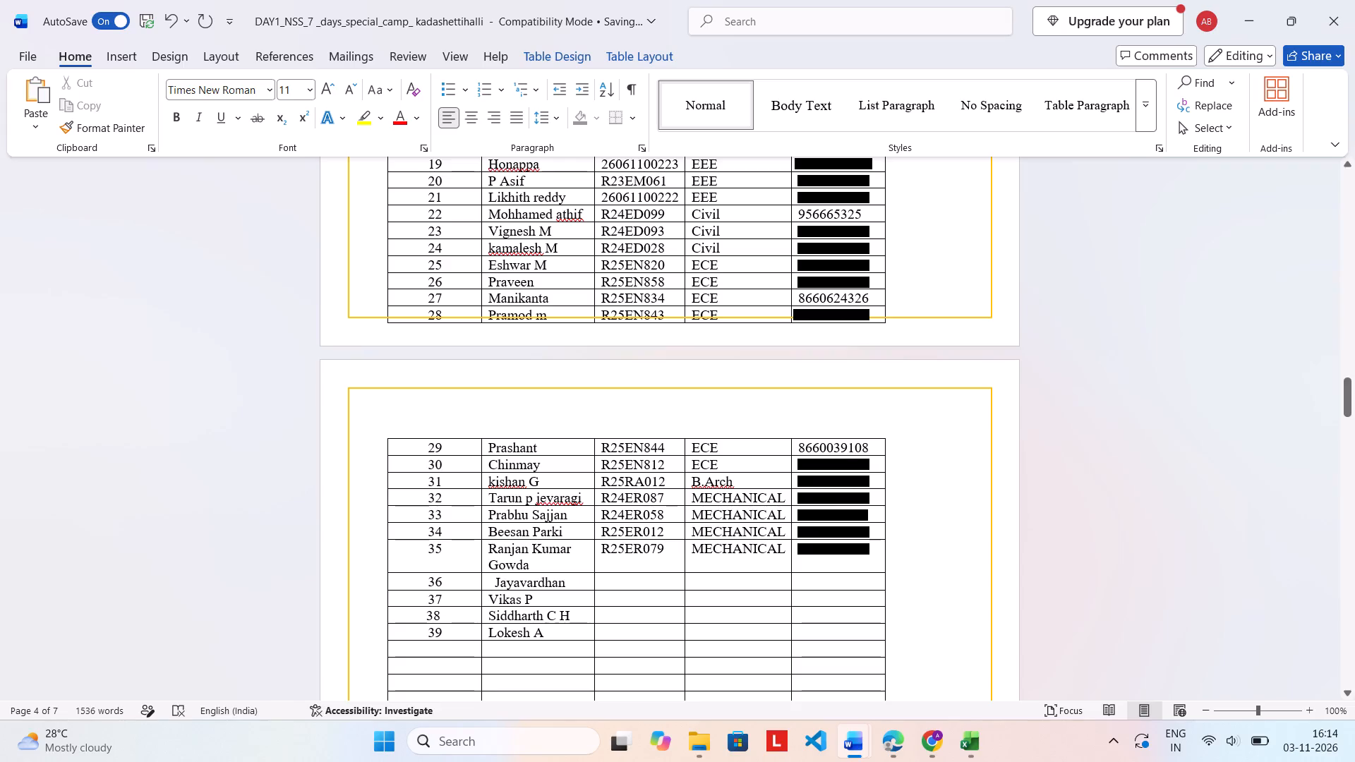
Arrange the report and the Excel workbook with the OFFICE BEARERS sheet side by side.
left_click(651, 592)
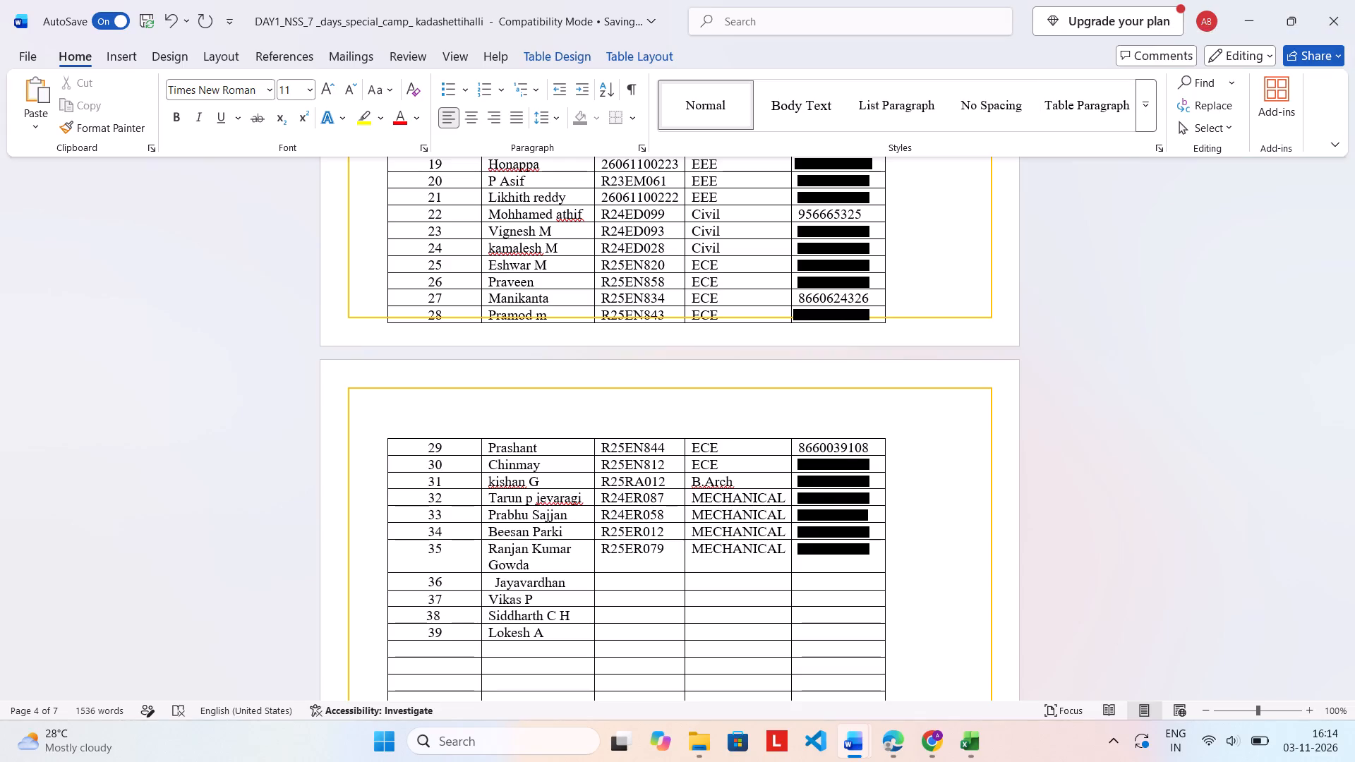
left_click(1208, 73)
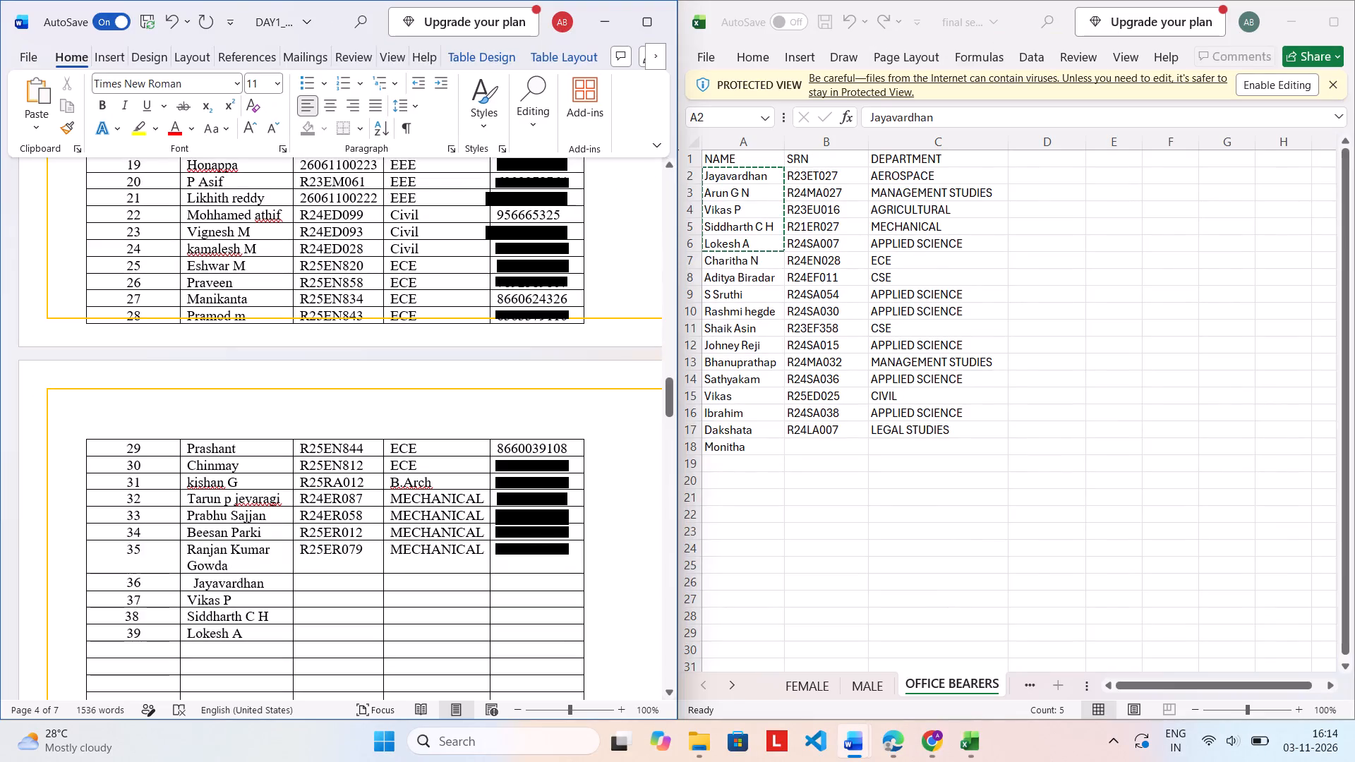
Fill in row 36 of the volunteer table with the SRN from row 2 of the OFFICE BEARERS sheet and the department Aerospace.
left_click(359, 583)
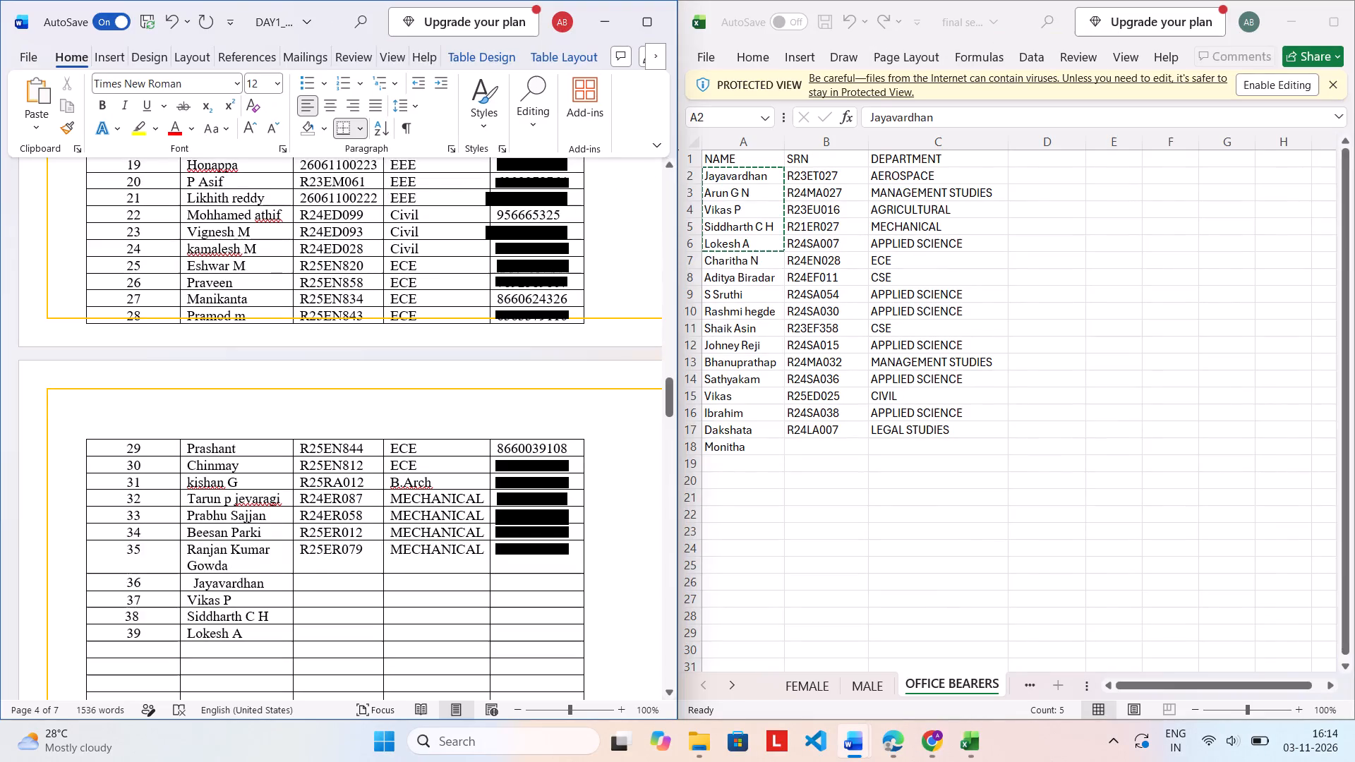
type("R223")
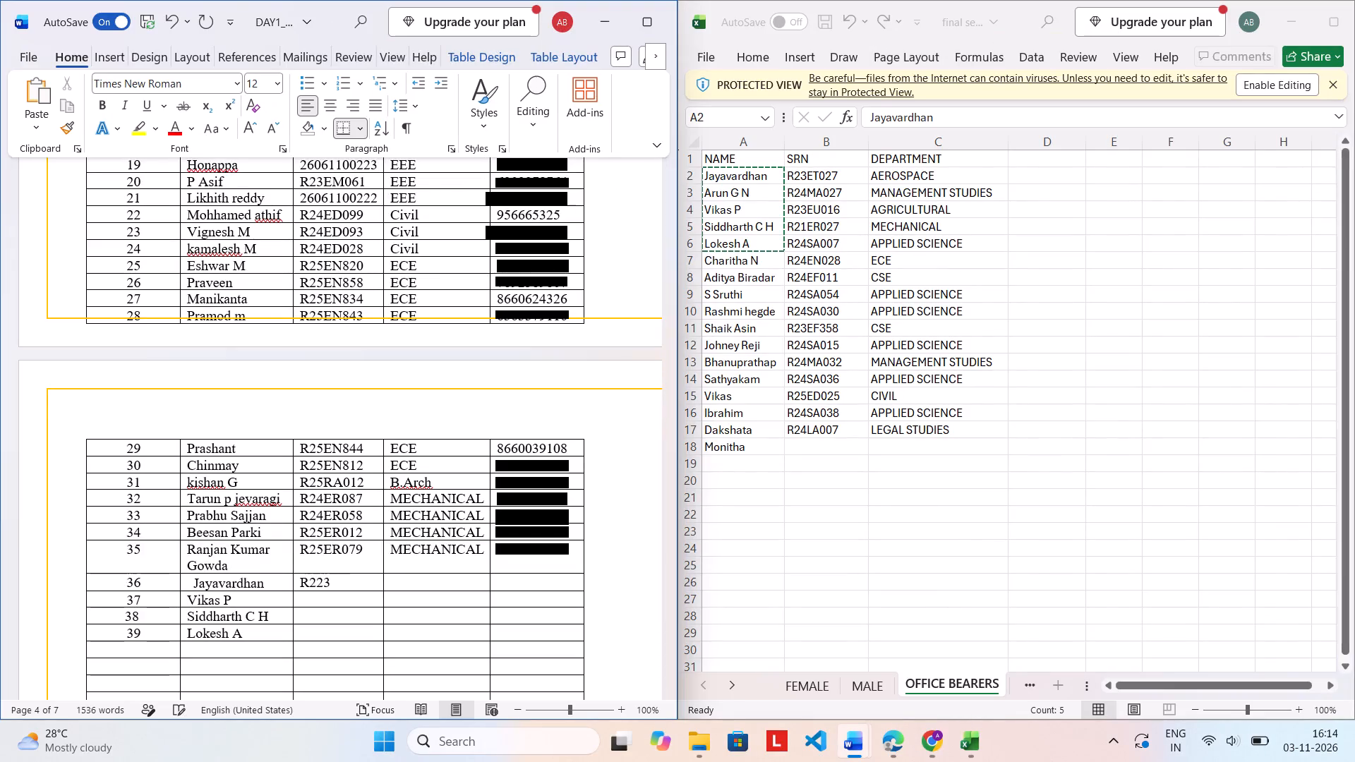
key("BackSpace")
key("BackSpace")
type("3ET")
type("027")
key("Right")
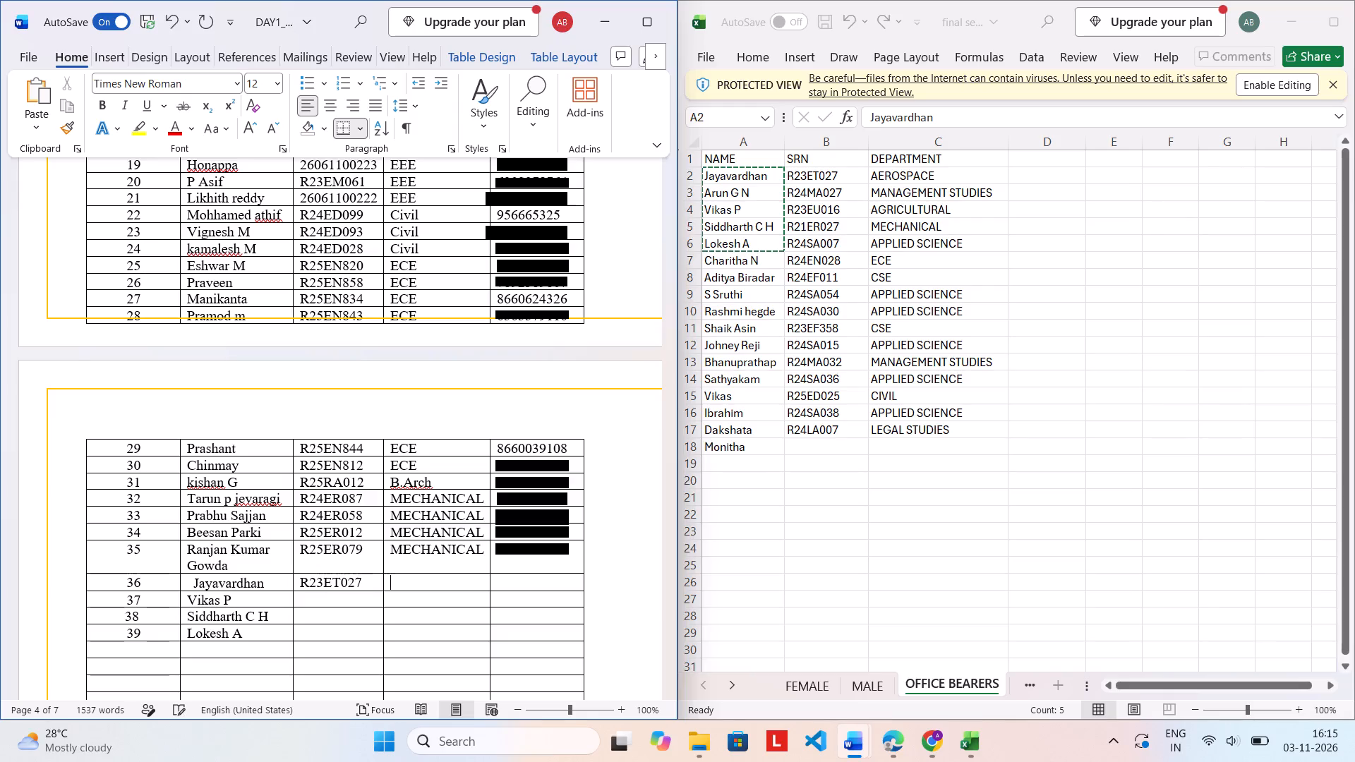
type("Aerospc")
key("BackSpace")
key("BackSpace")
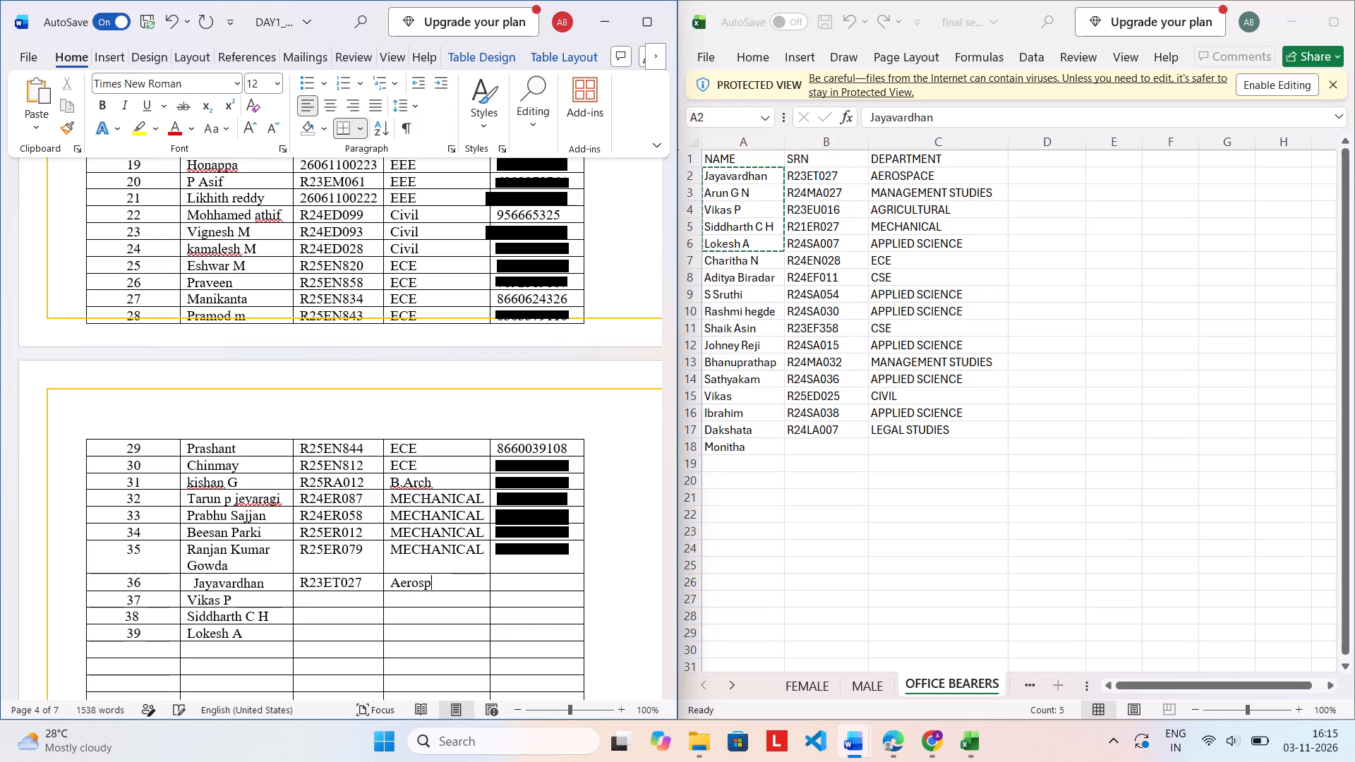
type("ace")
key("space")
Fill in row 37 with the SRN from row 3 of the OFFICE BEARERS sheet and the department Management studies.
left_click(346, 603)
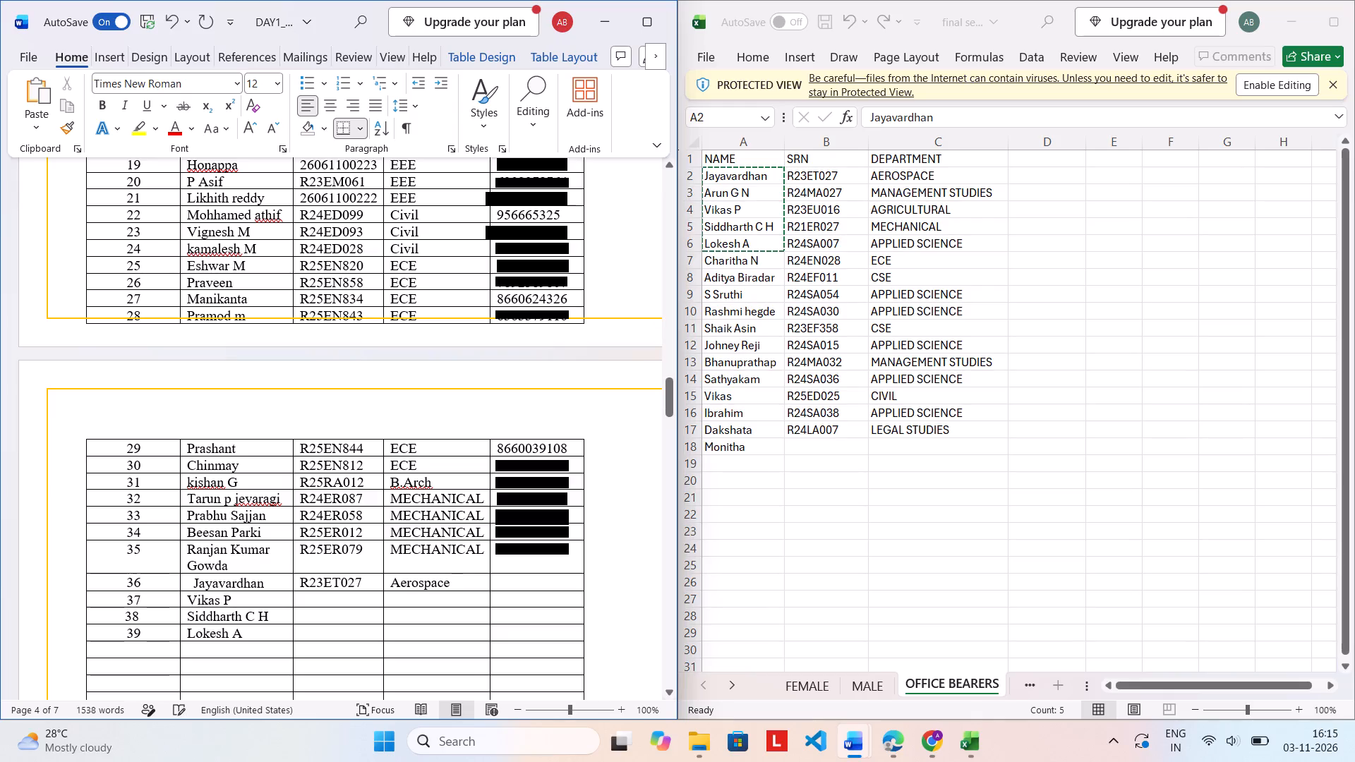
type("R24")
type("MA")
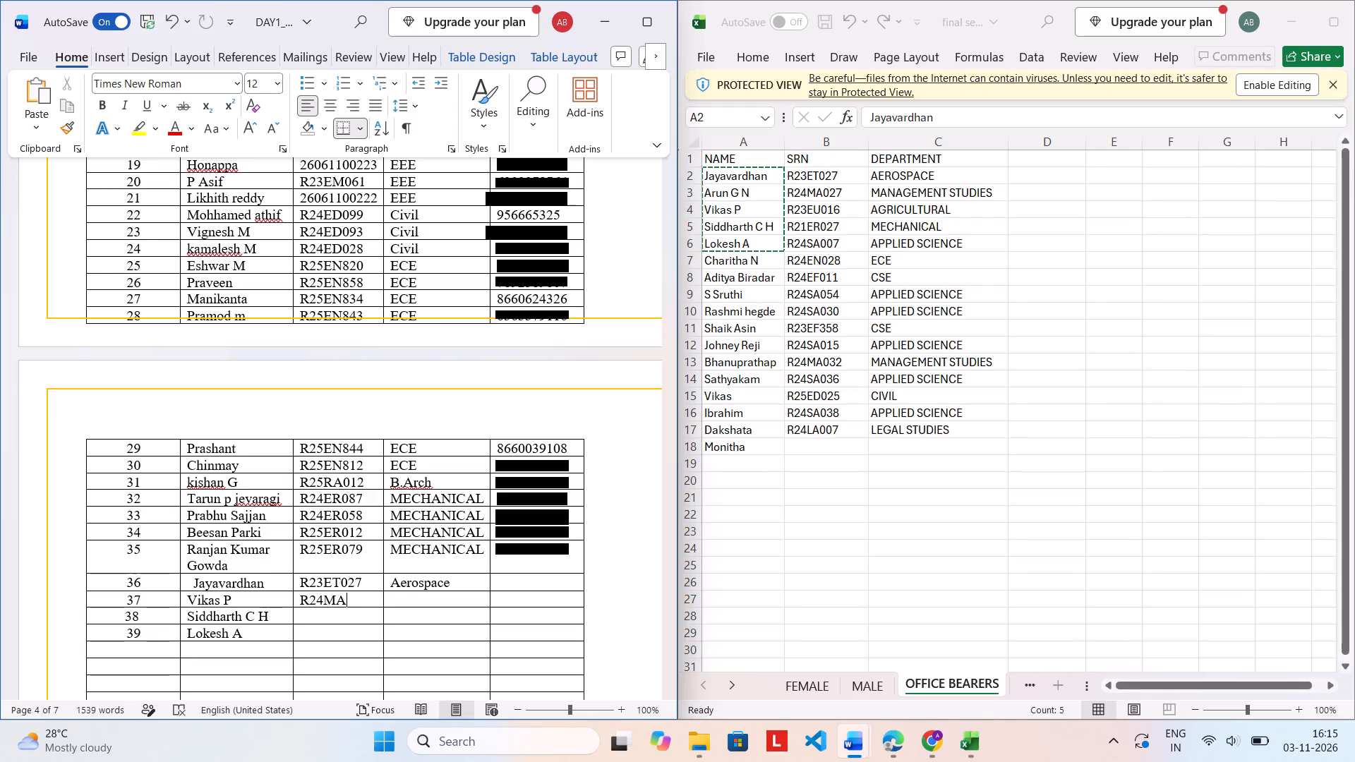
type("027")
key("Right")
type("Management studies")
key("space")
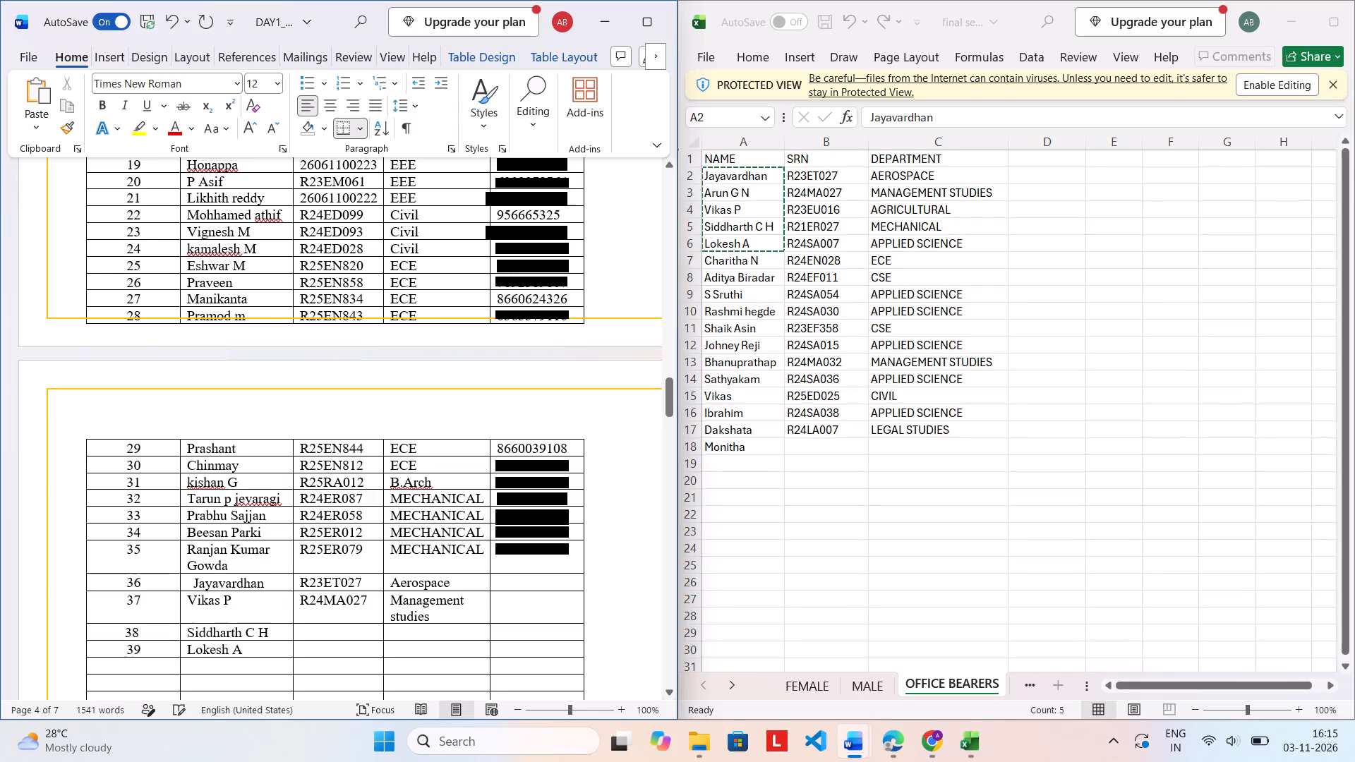
Fill in row 38 with the SRN from row 5 of the OFFICE BEARERS sheet and the department MECHANICAL.
left_click(318, 634)
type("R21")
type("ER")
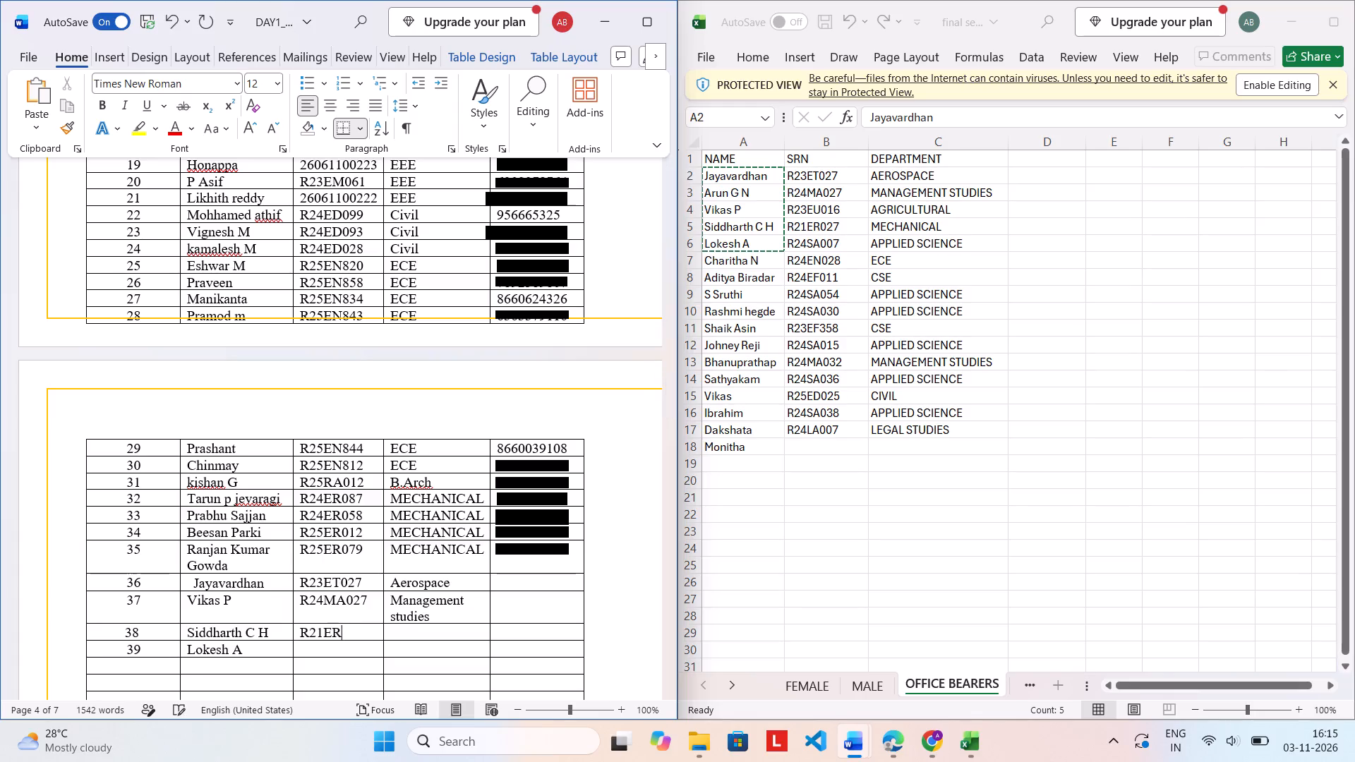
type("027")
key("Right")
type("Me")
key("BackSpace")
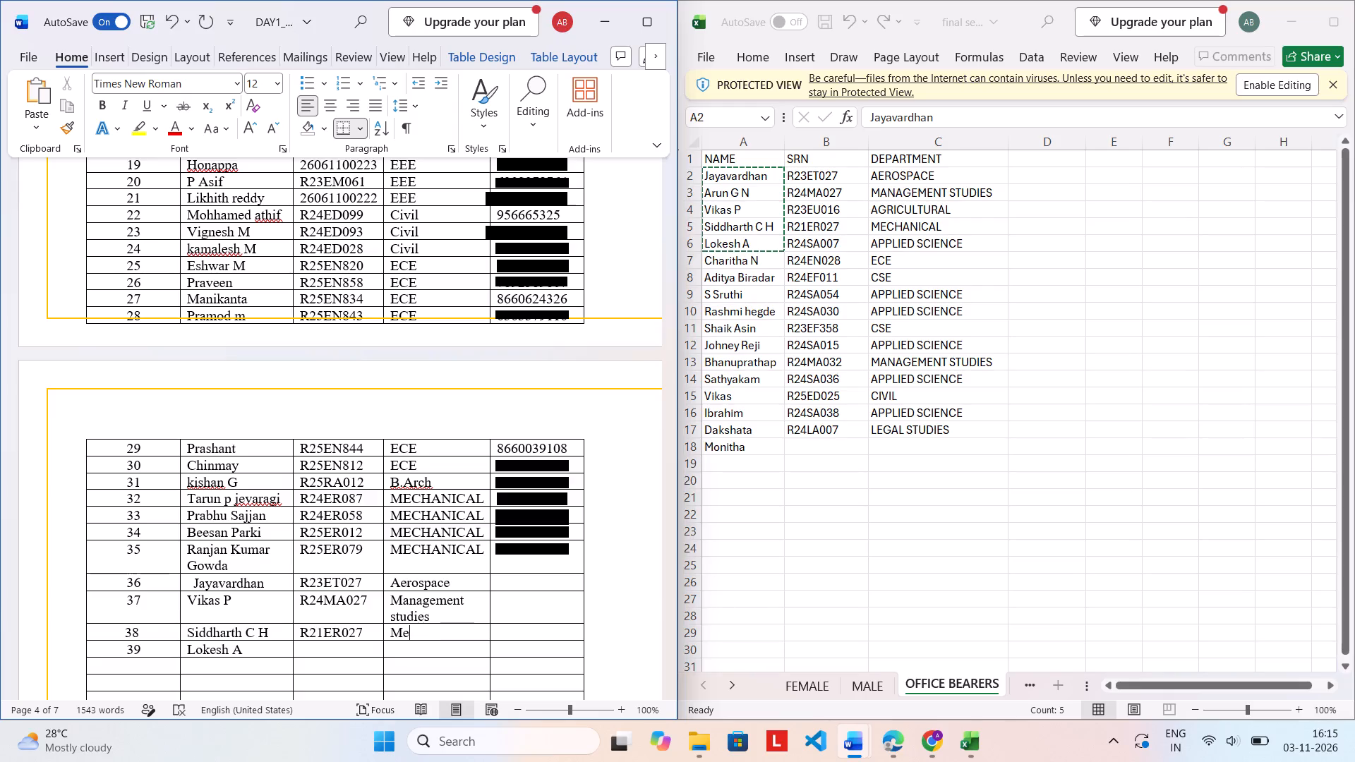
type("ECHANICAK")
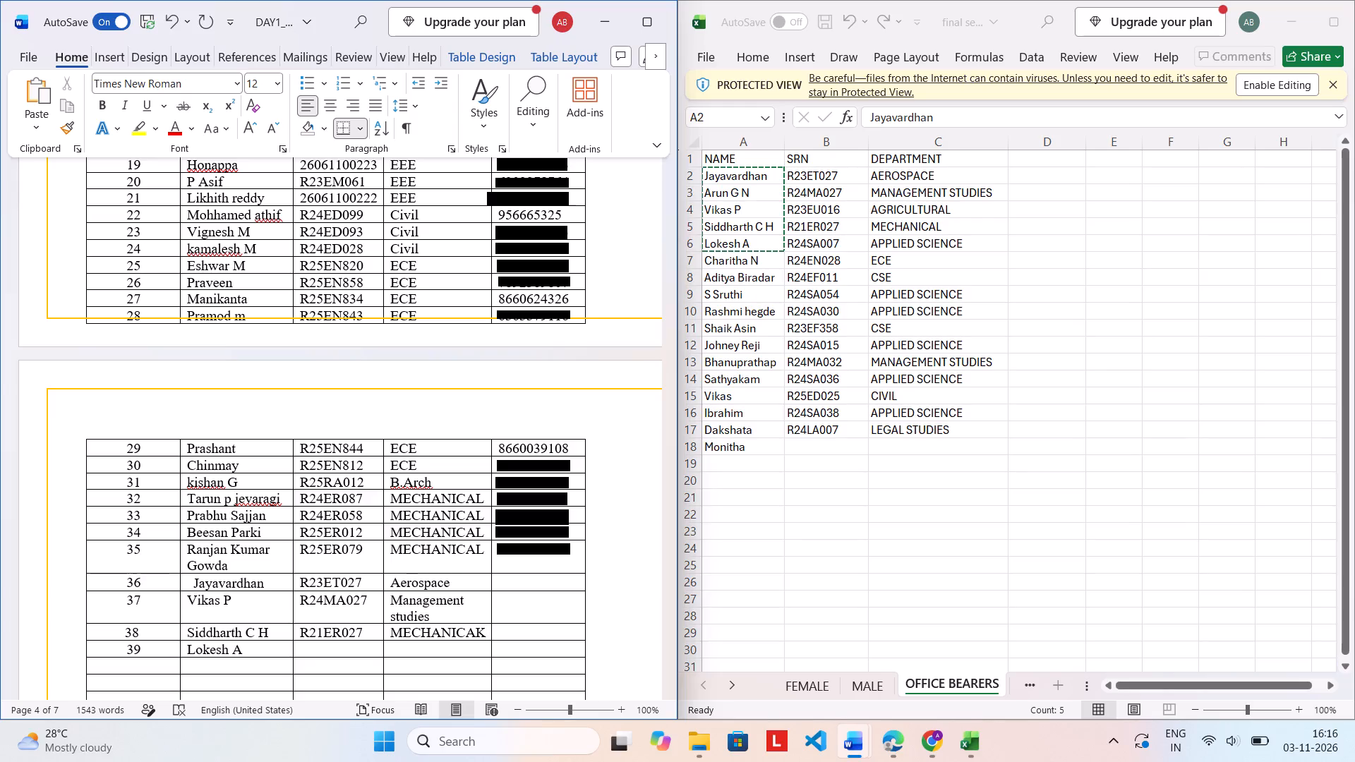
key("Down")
left_click(318, 634)
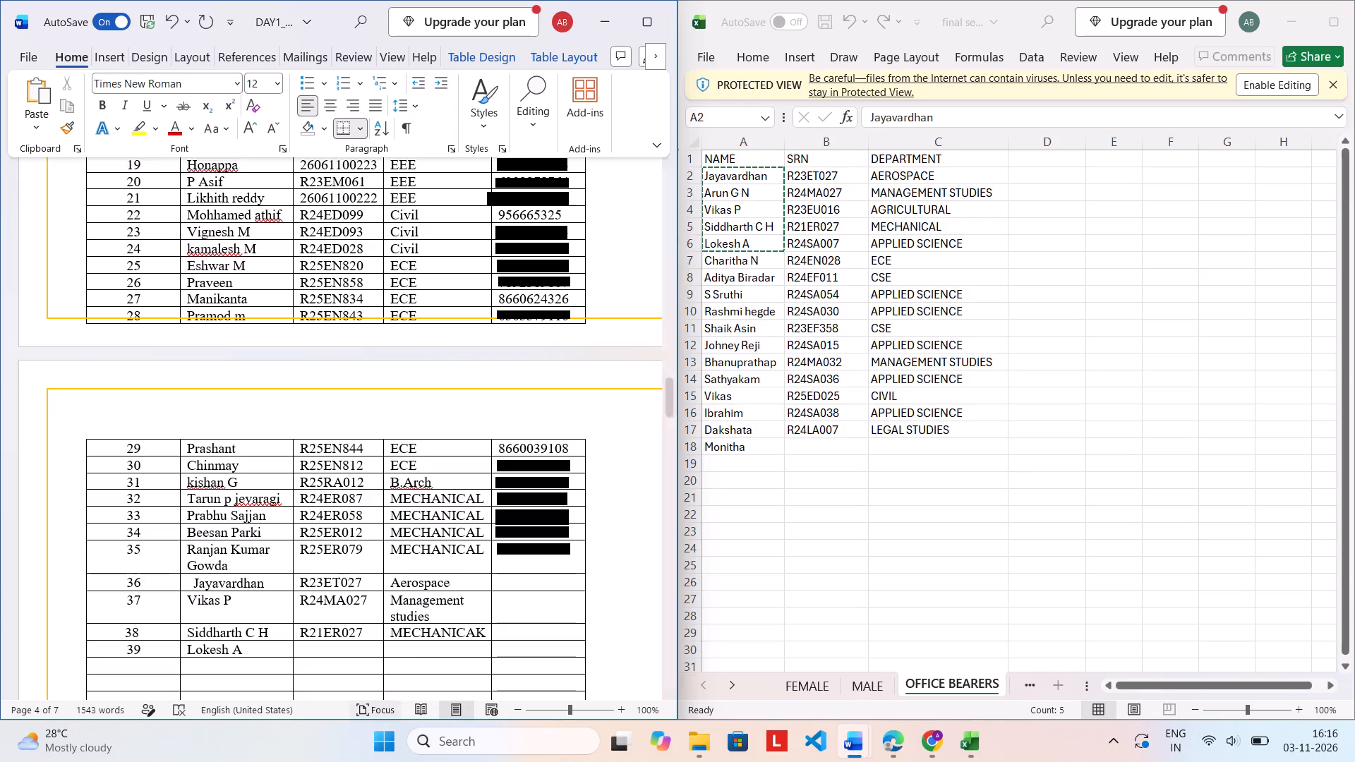
left_click(484, 632)
key("BackSpace")
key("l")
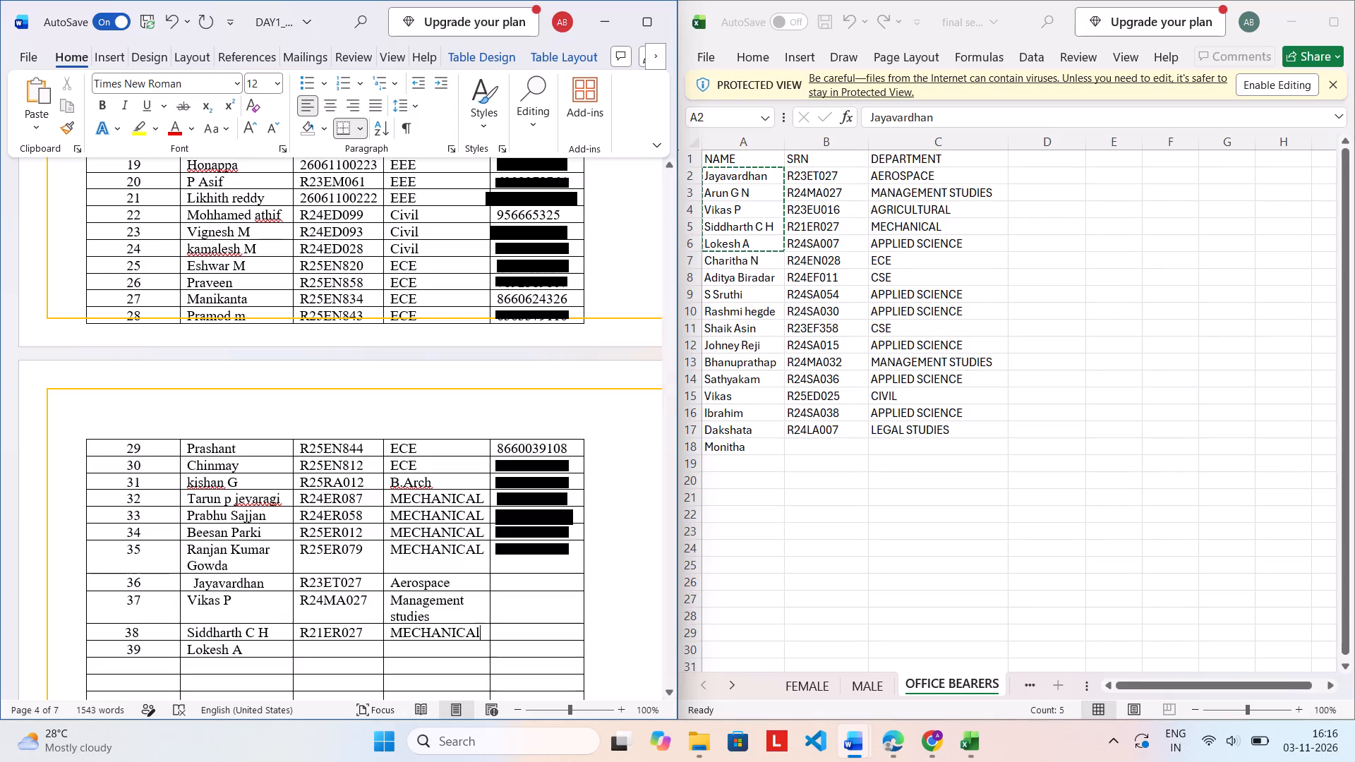
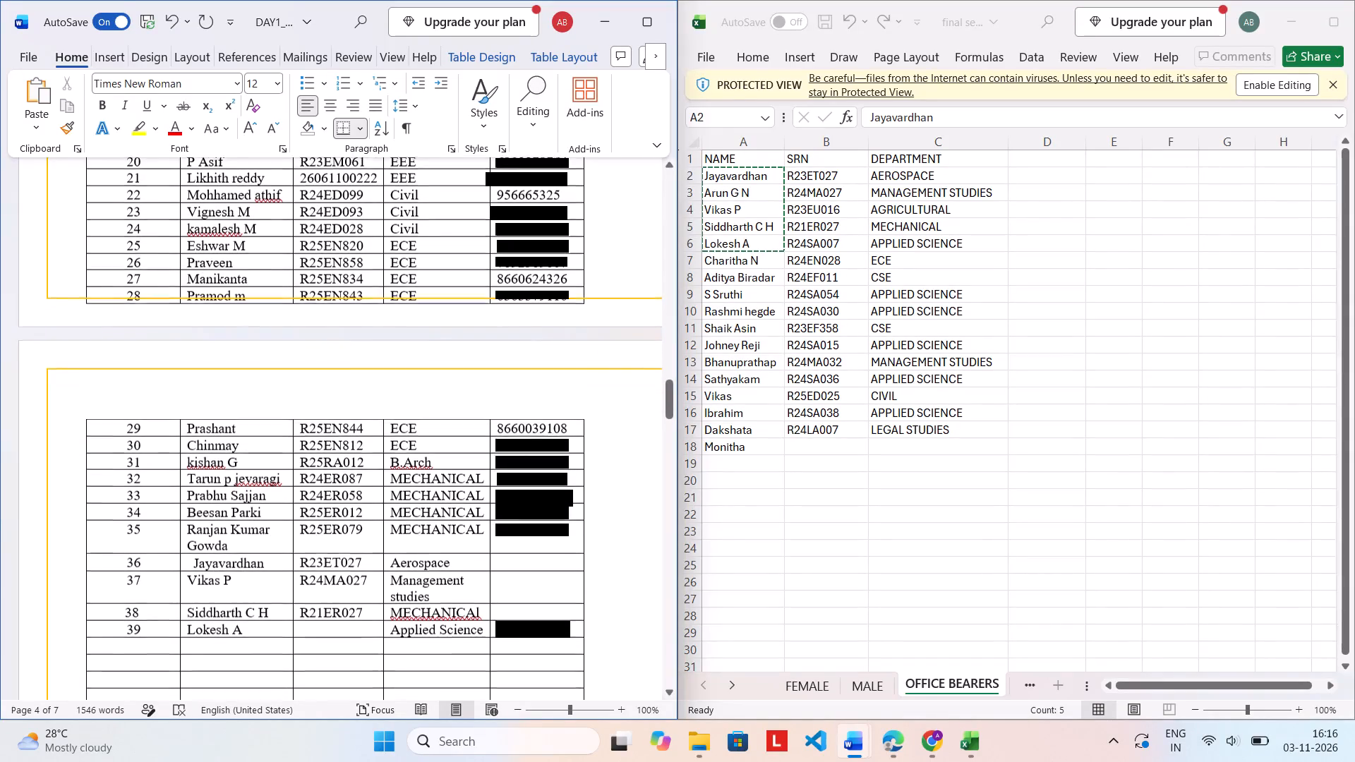
Switch to the Excel workbook and try to select the name text in row 8 of the OFFICE BEARERS sheet.
scroll(382, 653, "down", 1)
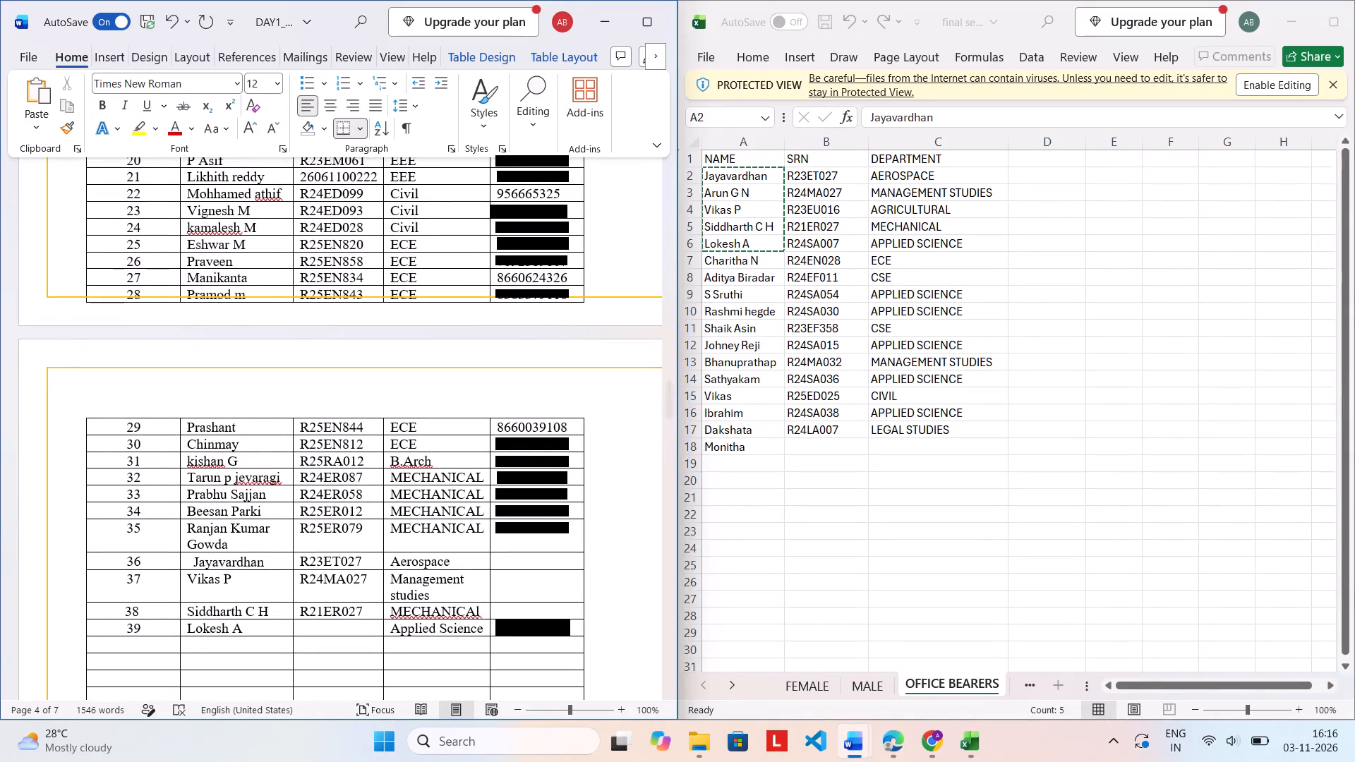
left_click(978, 738)
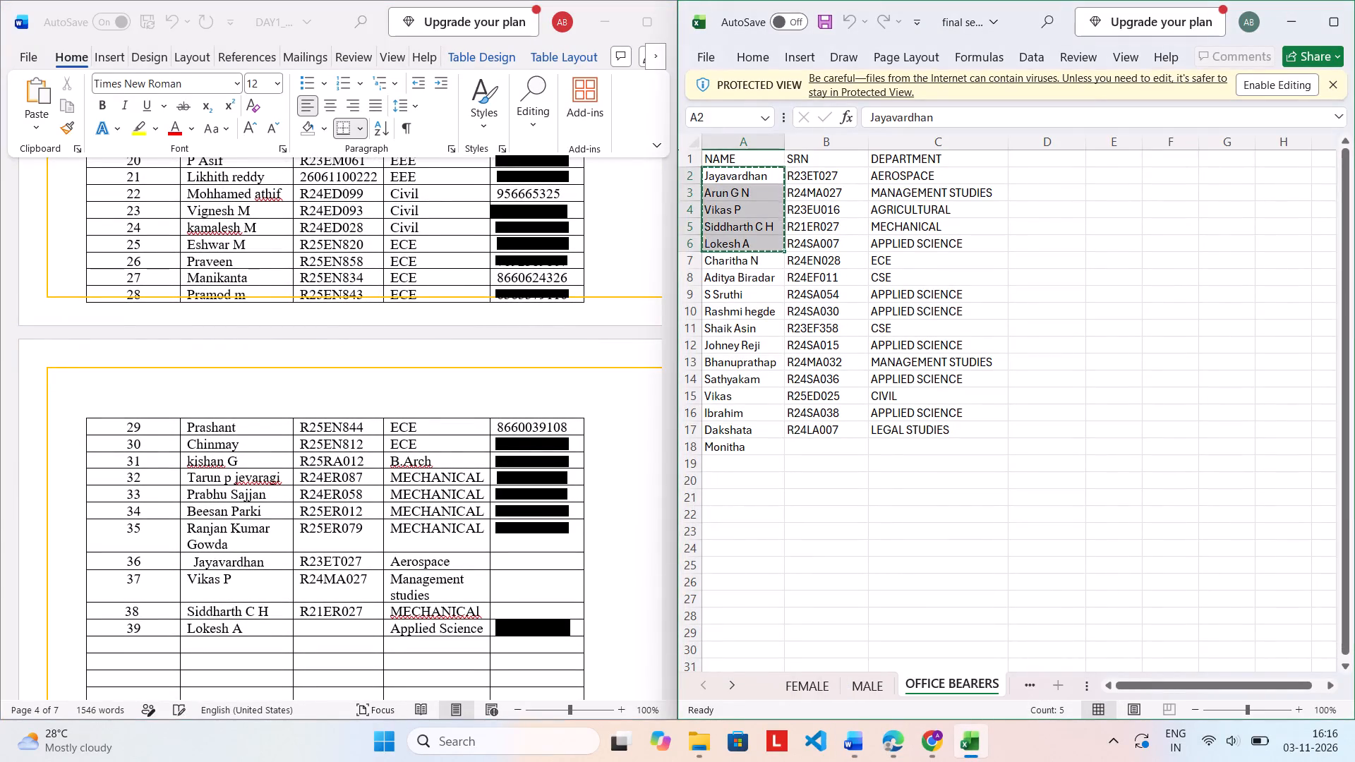
left_click_drag(706, 281, 737, 286)
left_click_drag(737, 286, 741, 270)
left_click(741, 270)
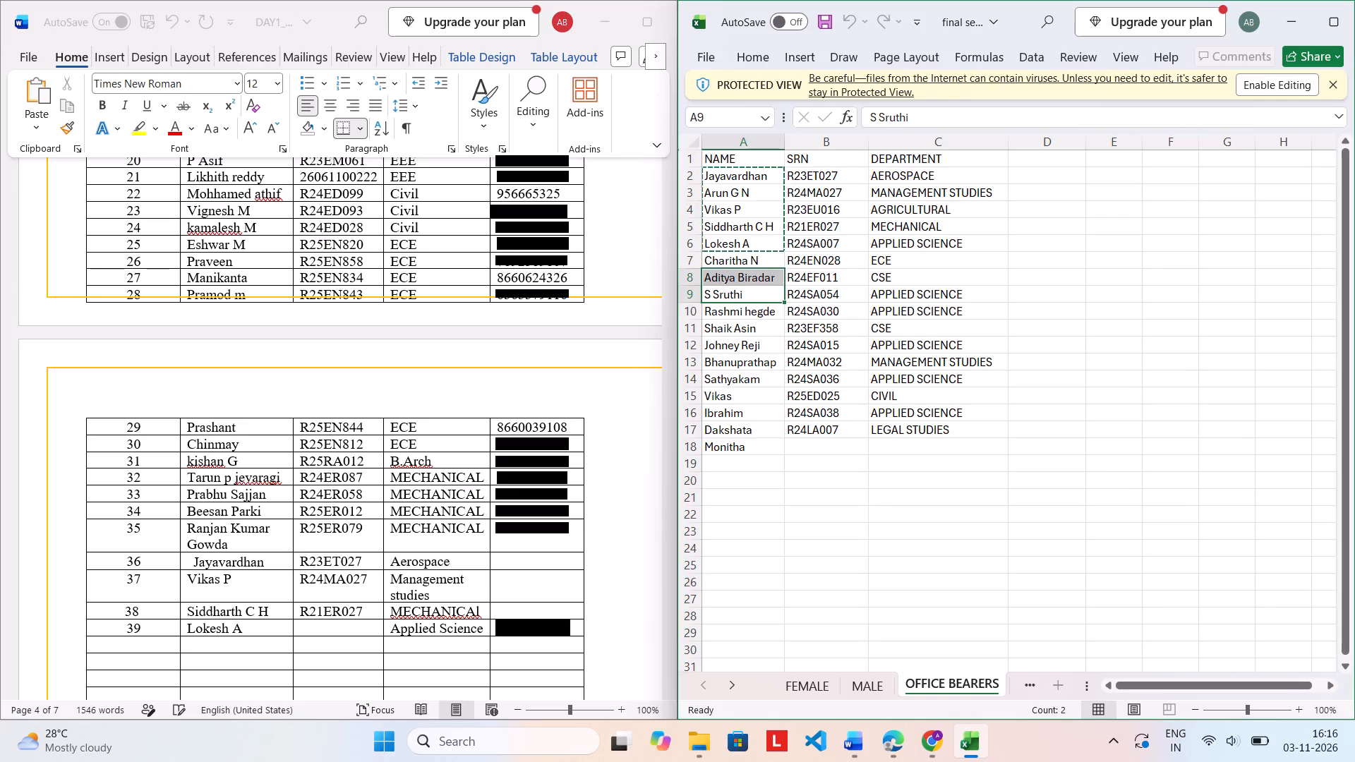
double_click(766, 282)
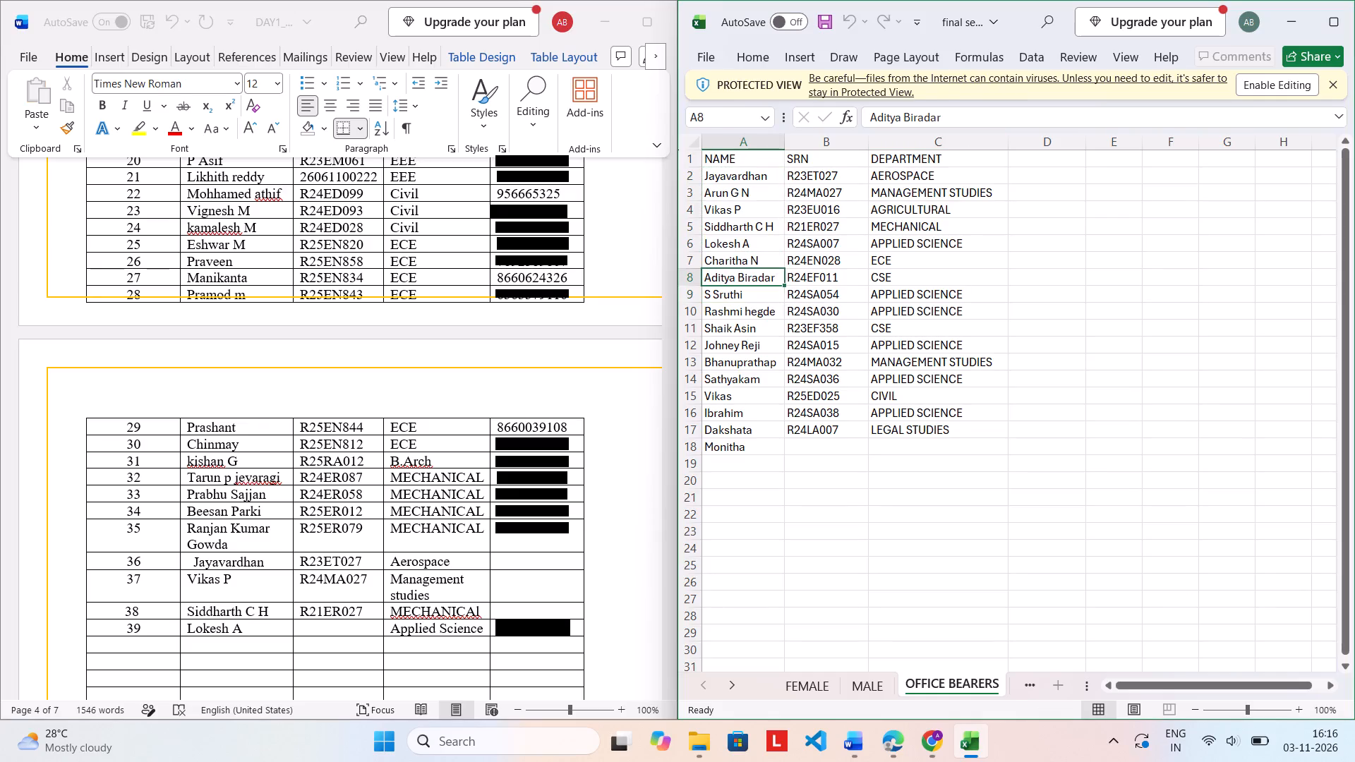
left_click_drag(944, 113, 876, 114)
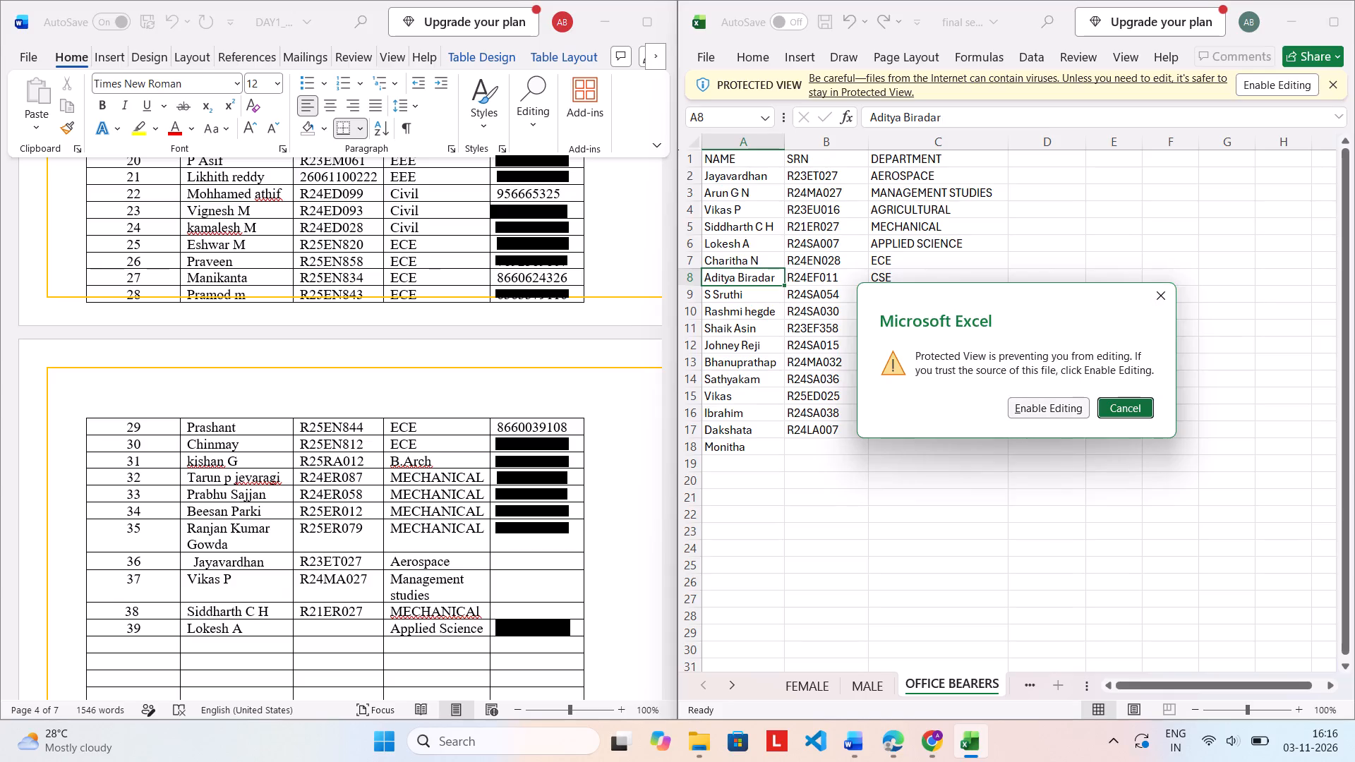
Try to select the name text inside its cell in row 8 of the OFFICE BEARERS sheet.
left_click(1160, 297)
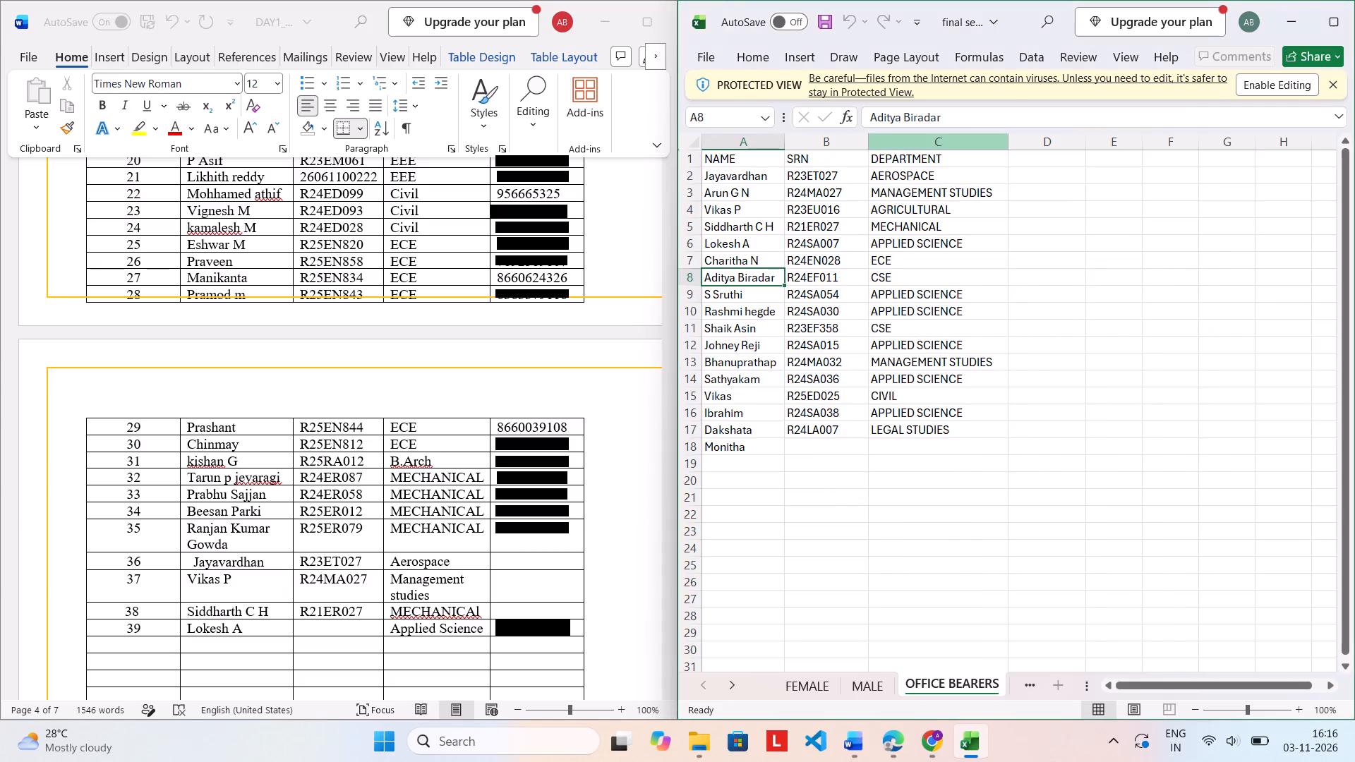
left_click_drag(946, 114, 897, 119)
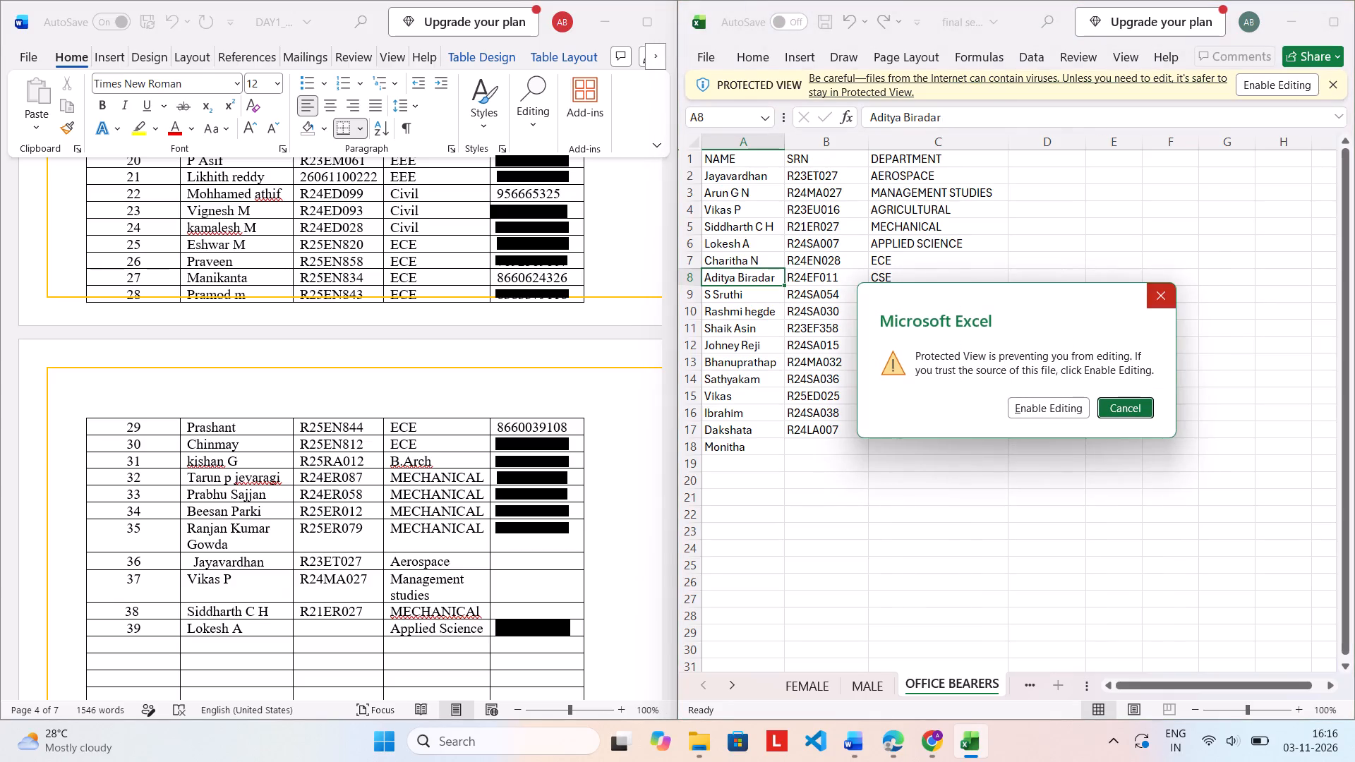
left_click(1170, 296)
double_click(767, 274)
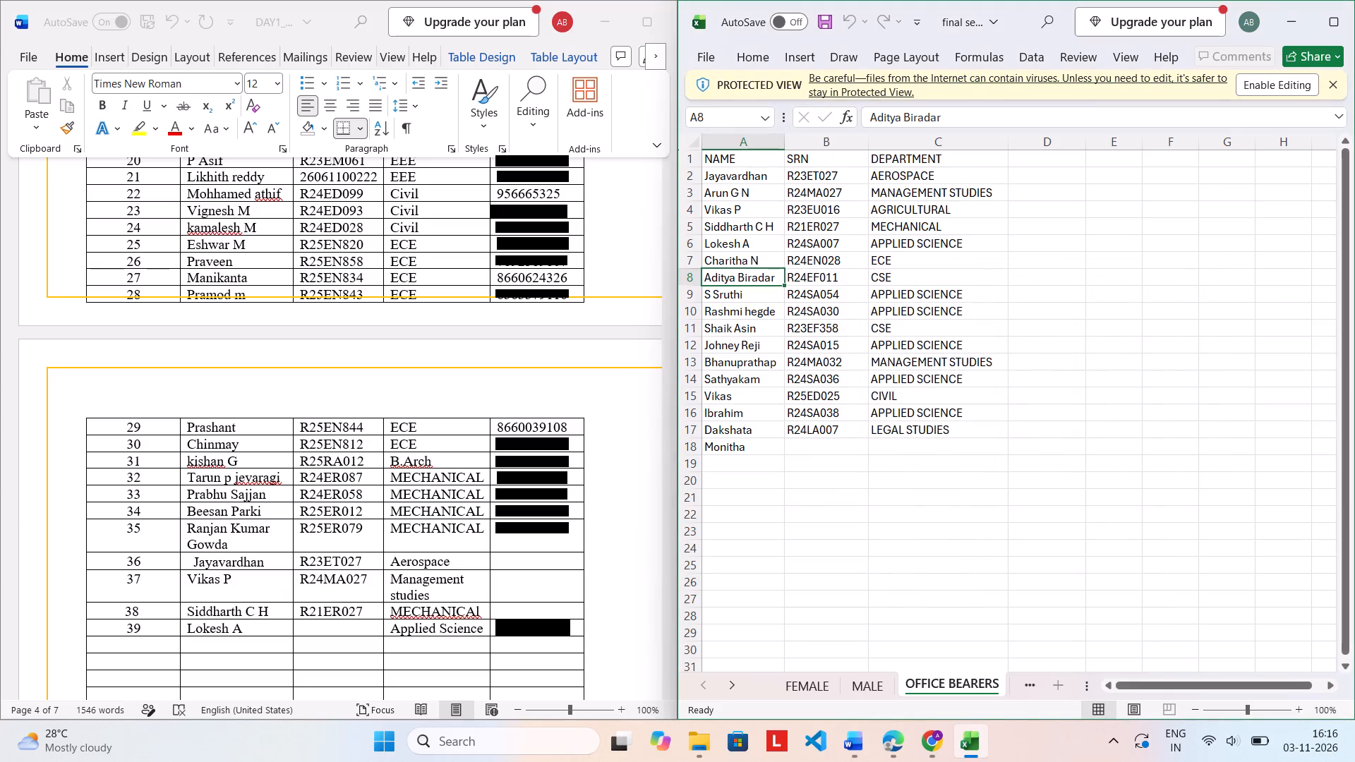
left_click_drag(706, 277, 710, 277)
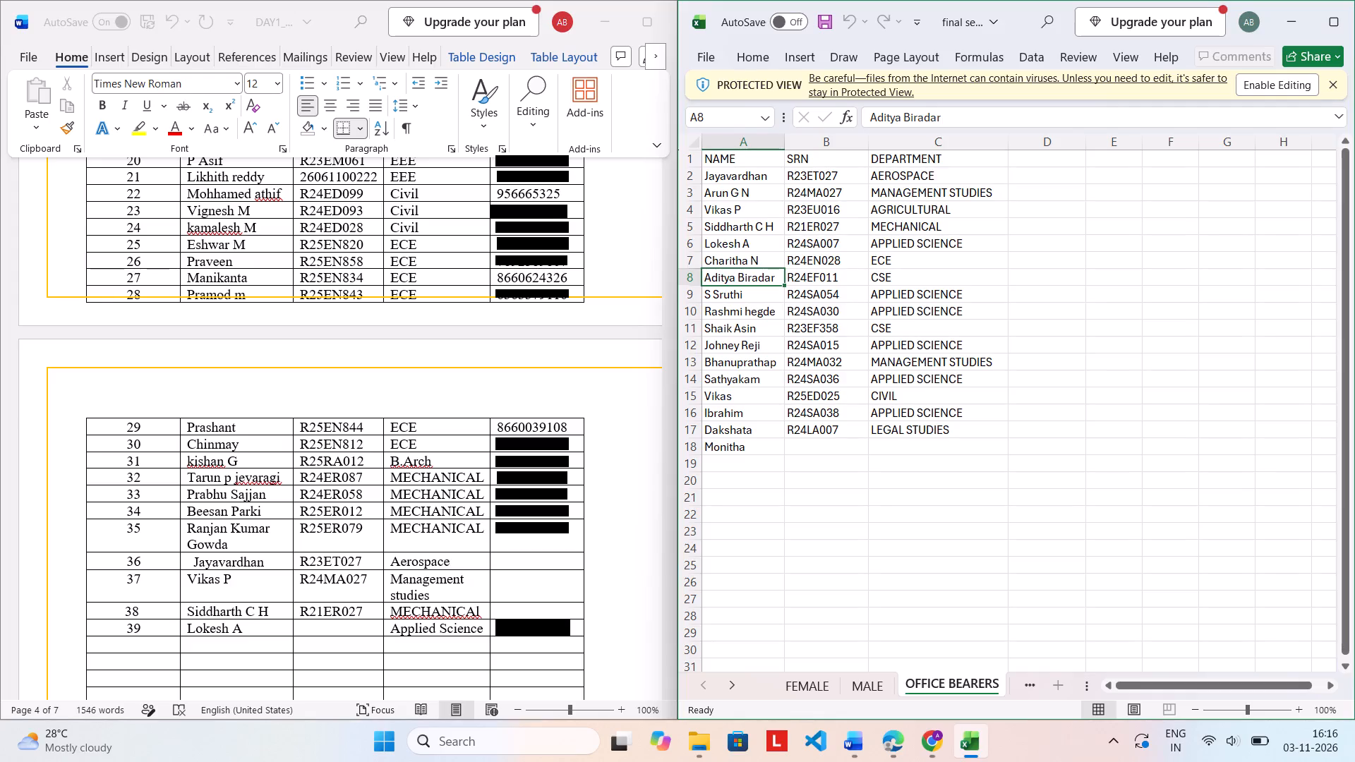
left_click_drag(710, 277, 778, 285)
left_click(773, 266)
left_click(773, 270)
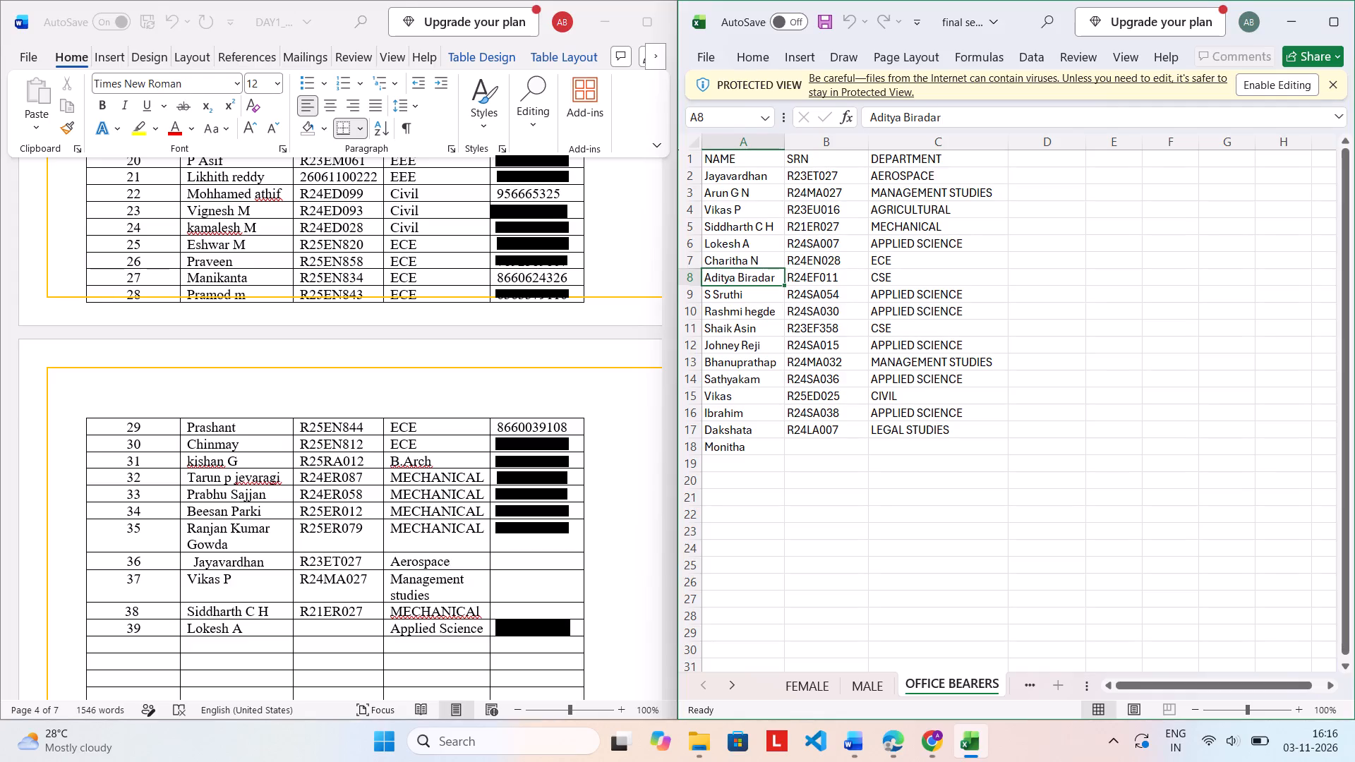
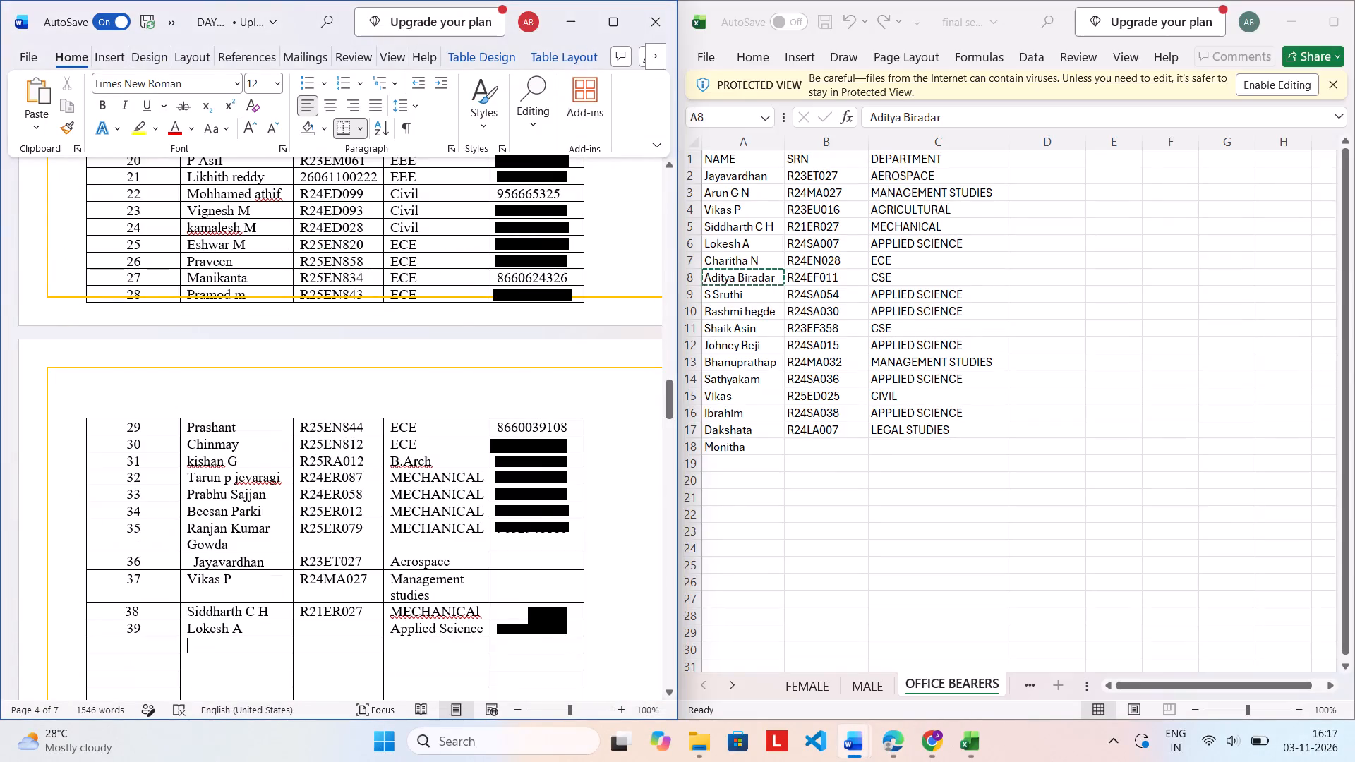
Paste the name copied from row 8 of the workbook into the Word table's empty name cell below entry 39.
key("ctrl+v")
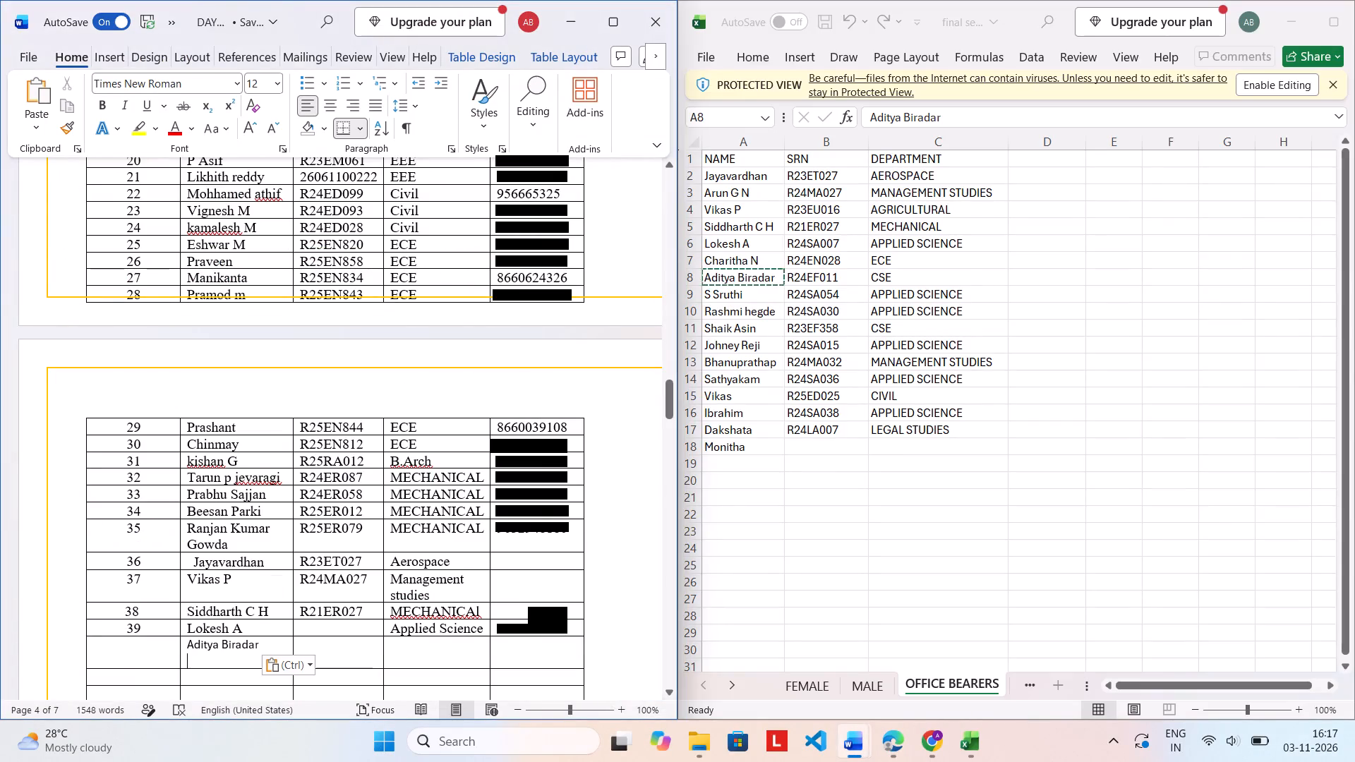
Format the newly pasted name below entry 39 in Times New Roman at size 12.
left_click_drag(260, 647, 195, 641)
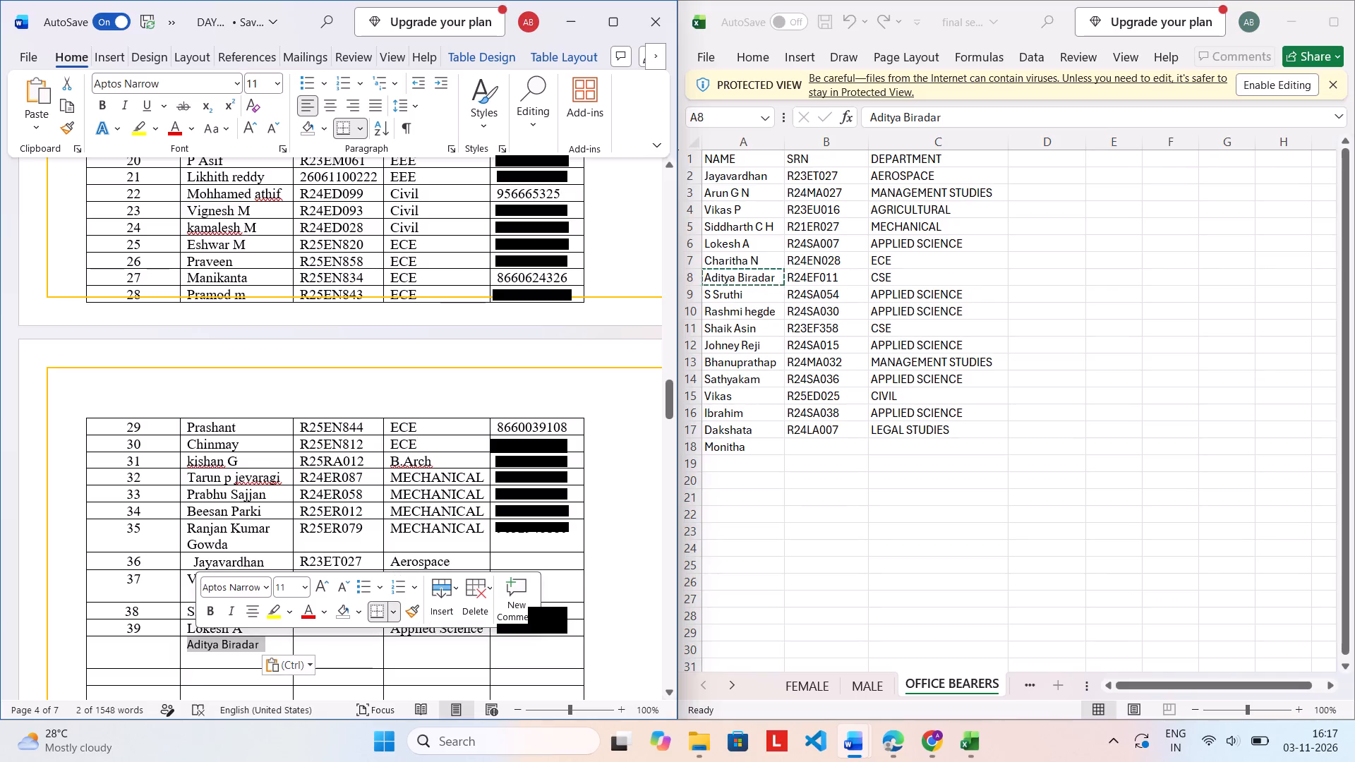
left_click(253, 587)
type("tim")
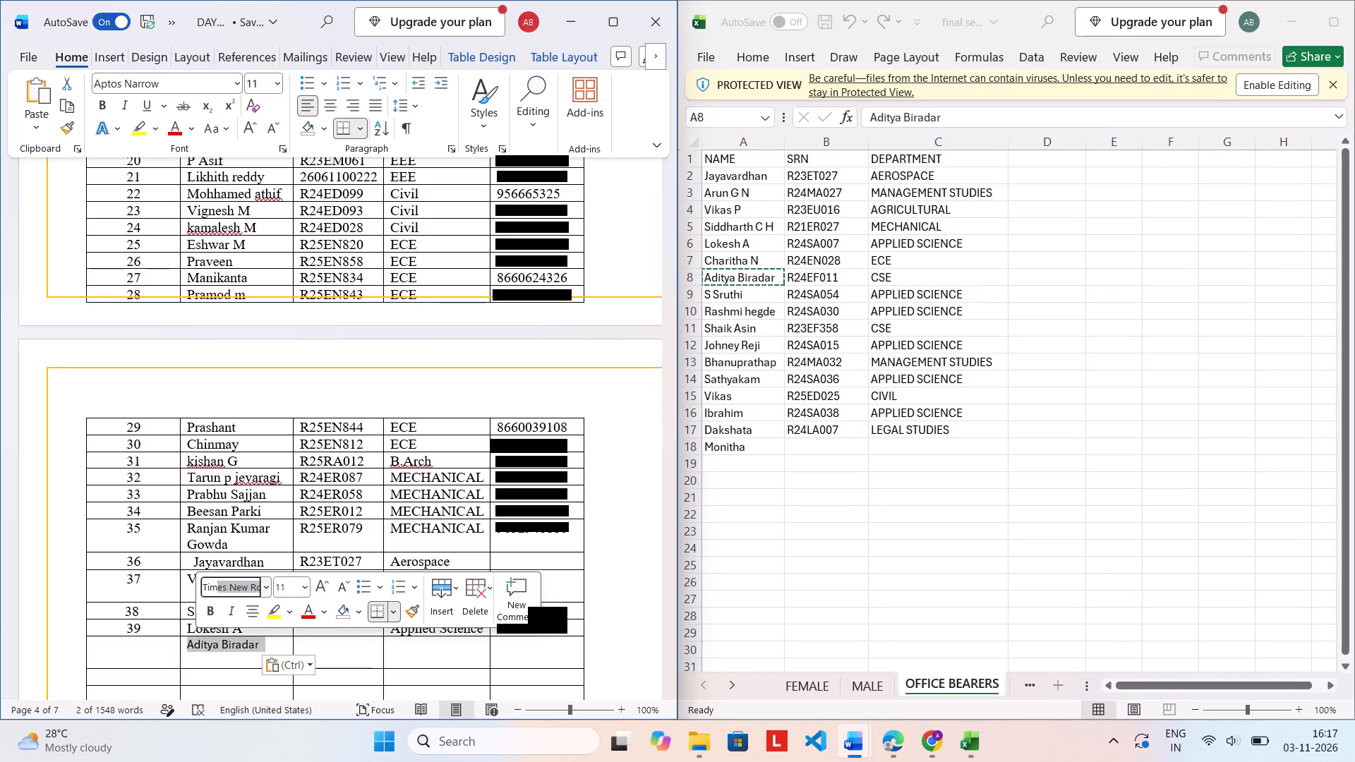
key("Right")
left_click(290, 584)
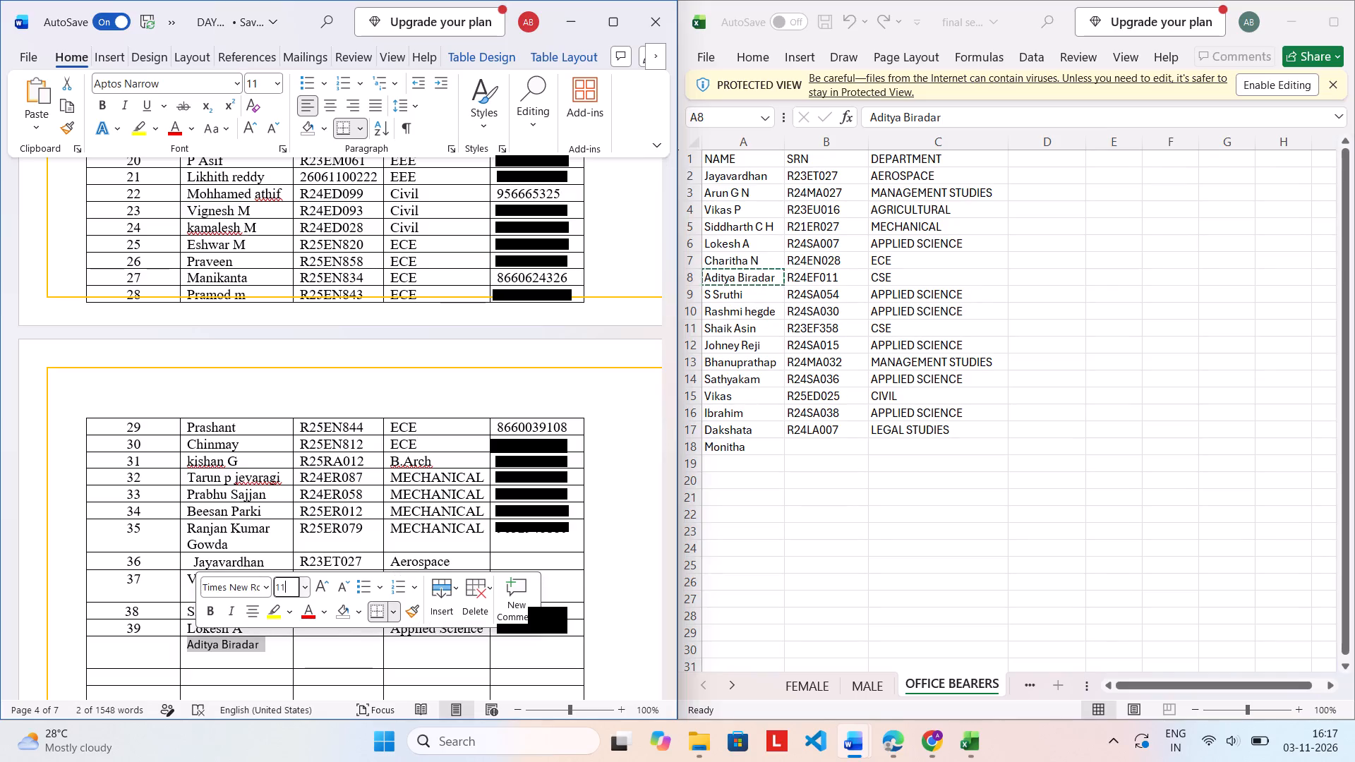
type("12")
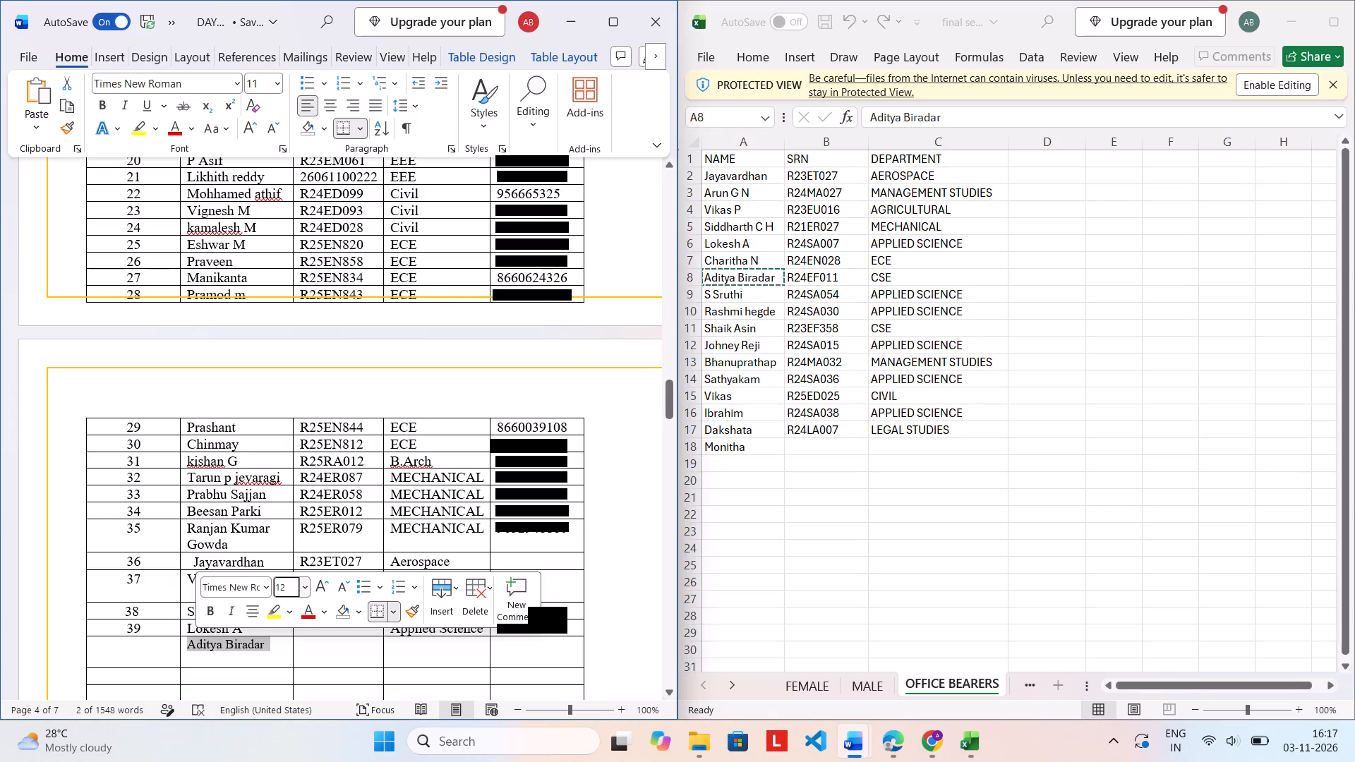
Enter the serial number 40 in the first column of the table row below entry 39.
left_click(161, 654)
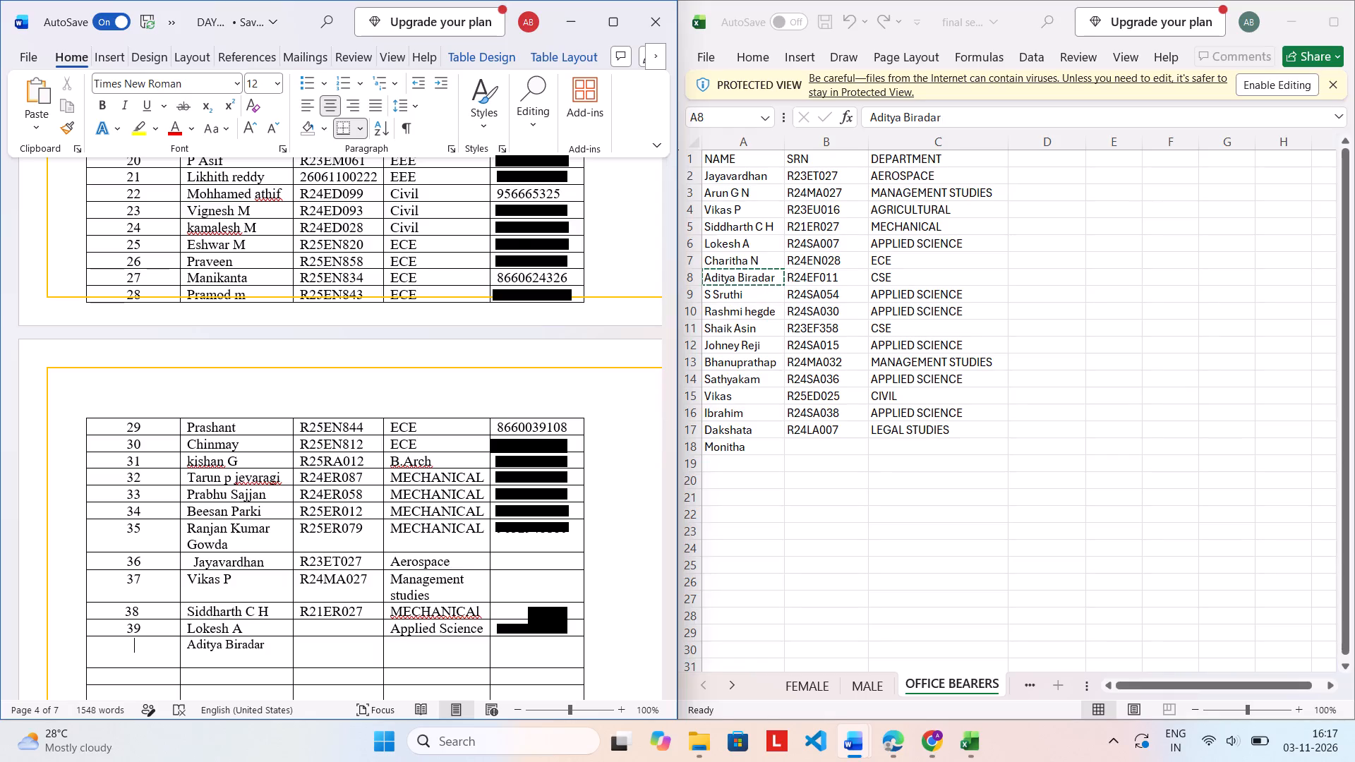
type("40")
Fill in the empty SRN cell of row 39 with the SRN from row 6 of the OFFICE BEARERS sheet.
left_click(332, 648)
left_click(341, 630)
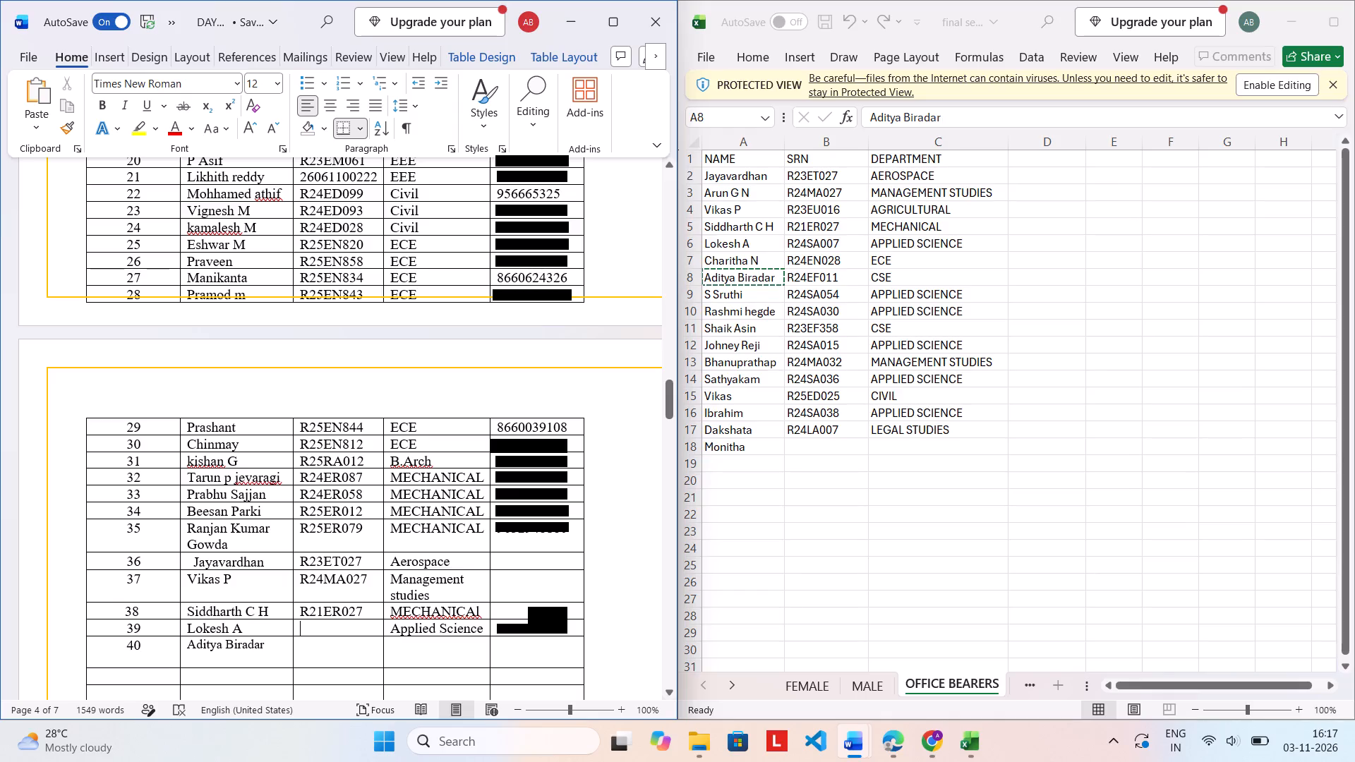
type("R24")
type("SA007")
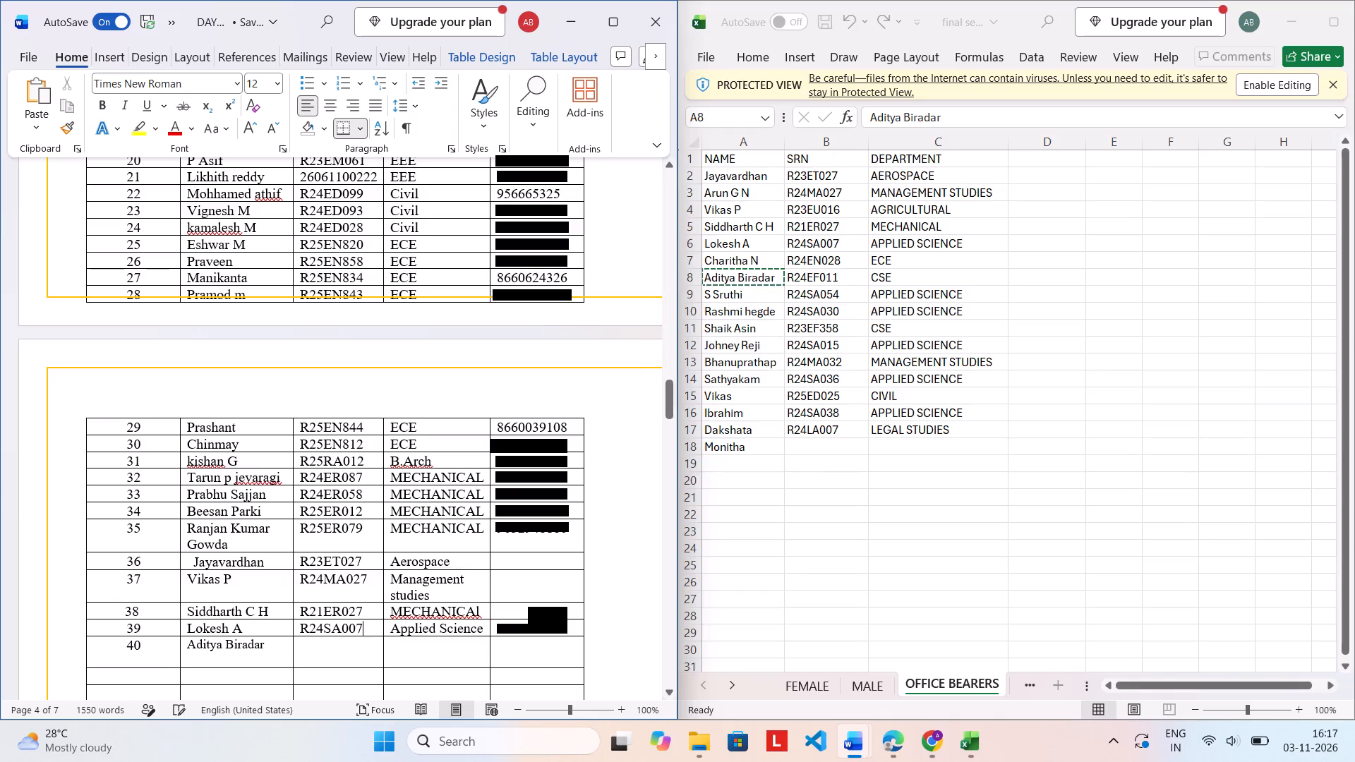
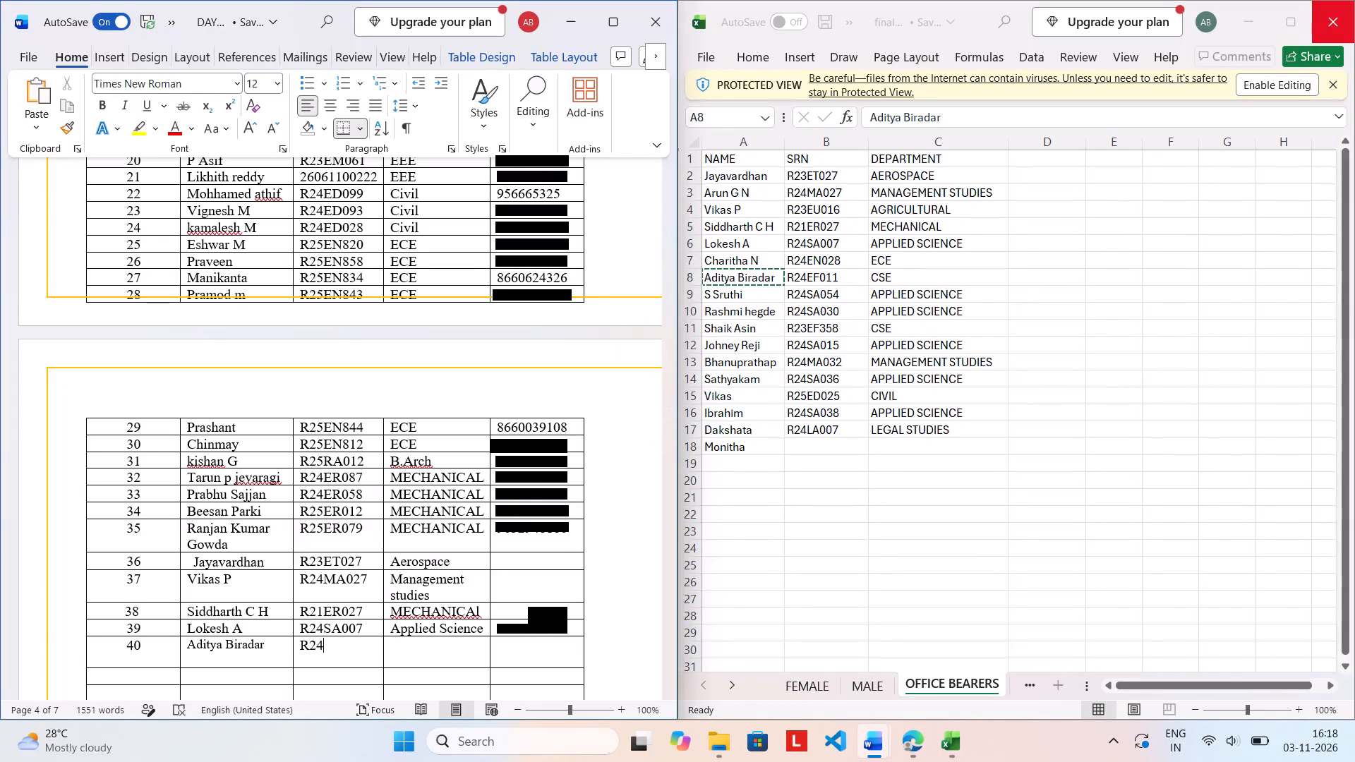
Complete entry 40 of the Word table with the SRN from row 8 of the OFFICE BEARERS sheet and the department CSE.
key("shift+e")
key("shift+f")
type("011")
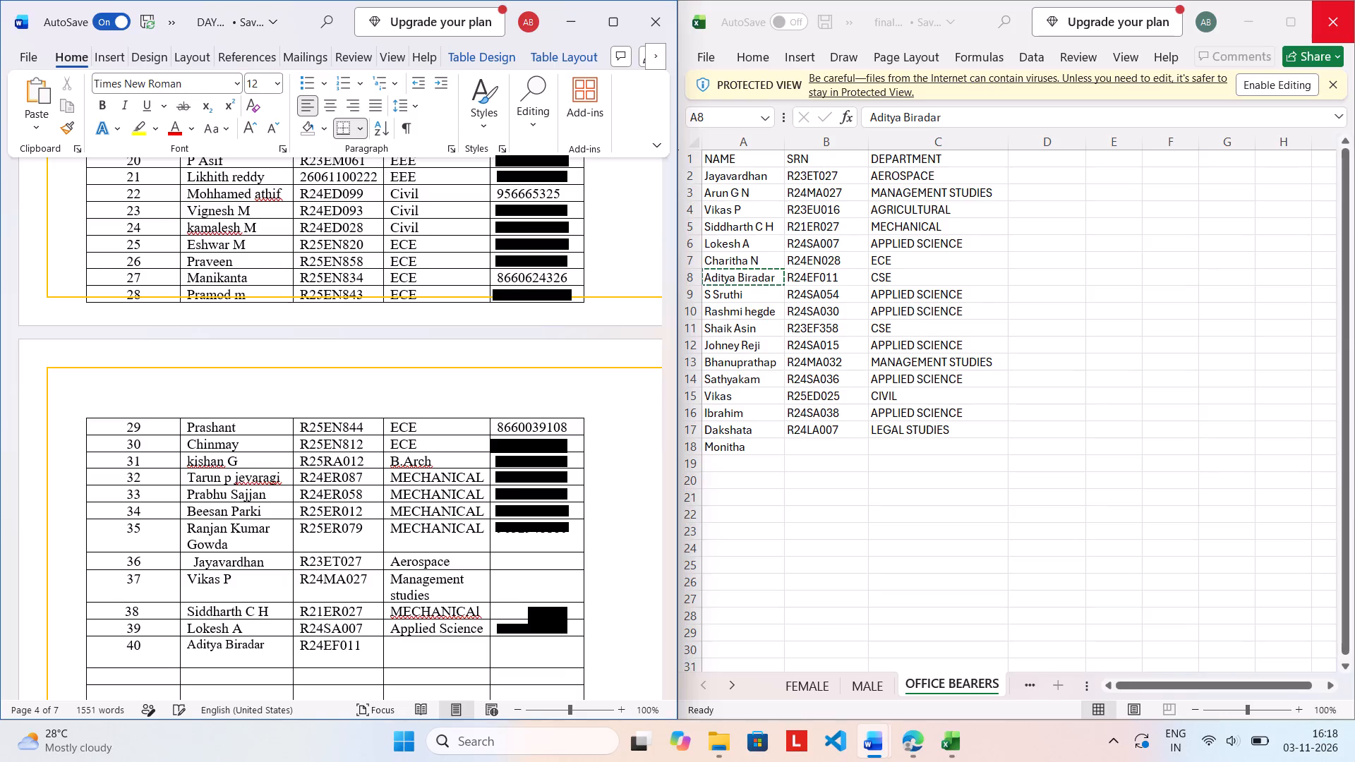
left_click(437, 646)
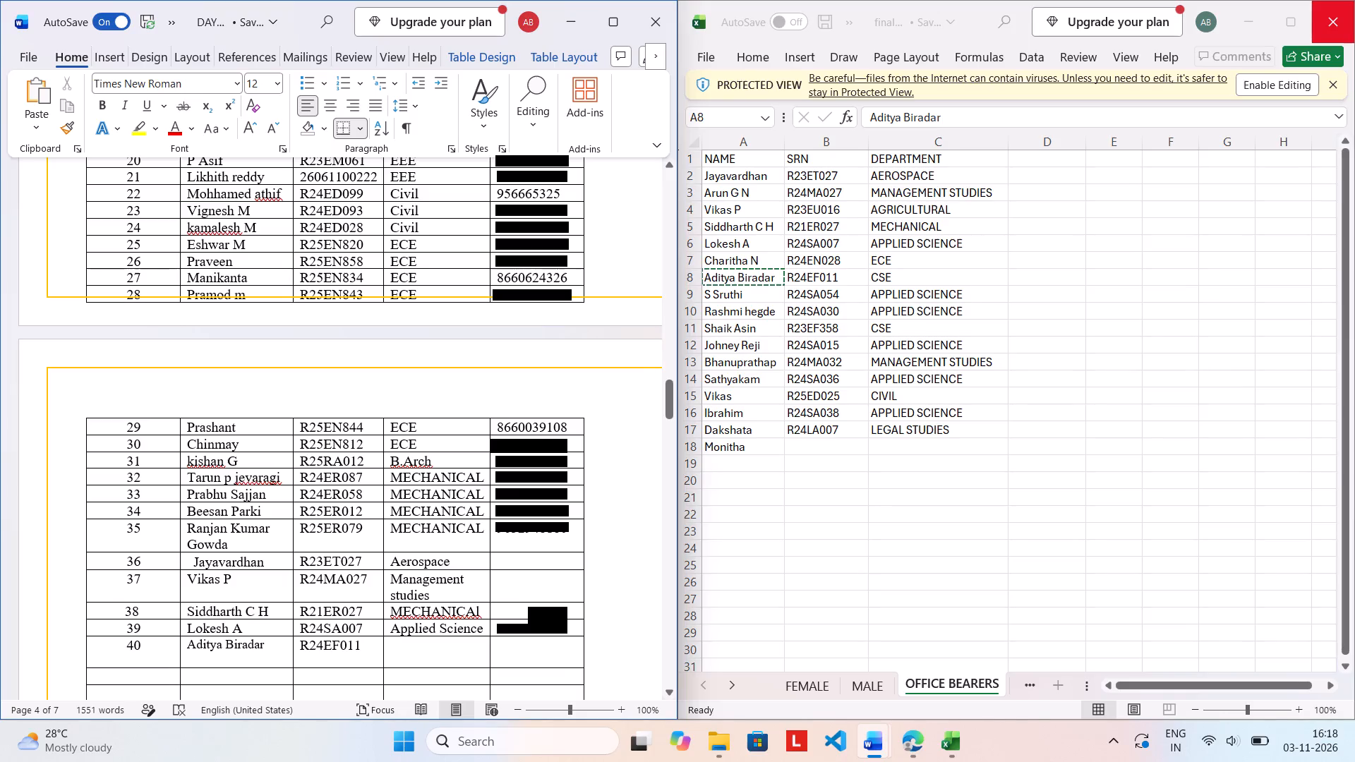
left_click(437, 646)
left_click(437, 646, "shift")
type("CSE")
Number the empty row below entry 40 as 41 and enter the name from workbook row 12, with the surname appended.
left_click(505, 647)
scroll(505, 647, "down", 1)
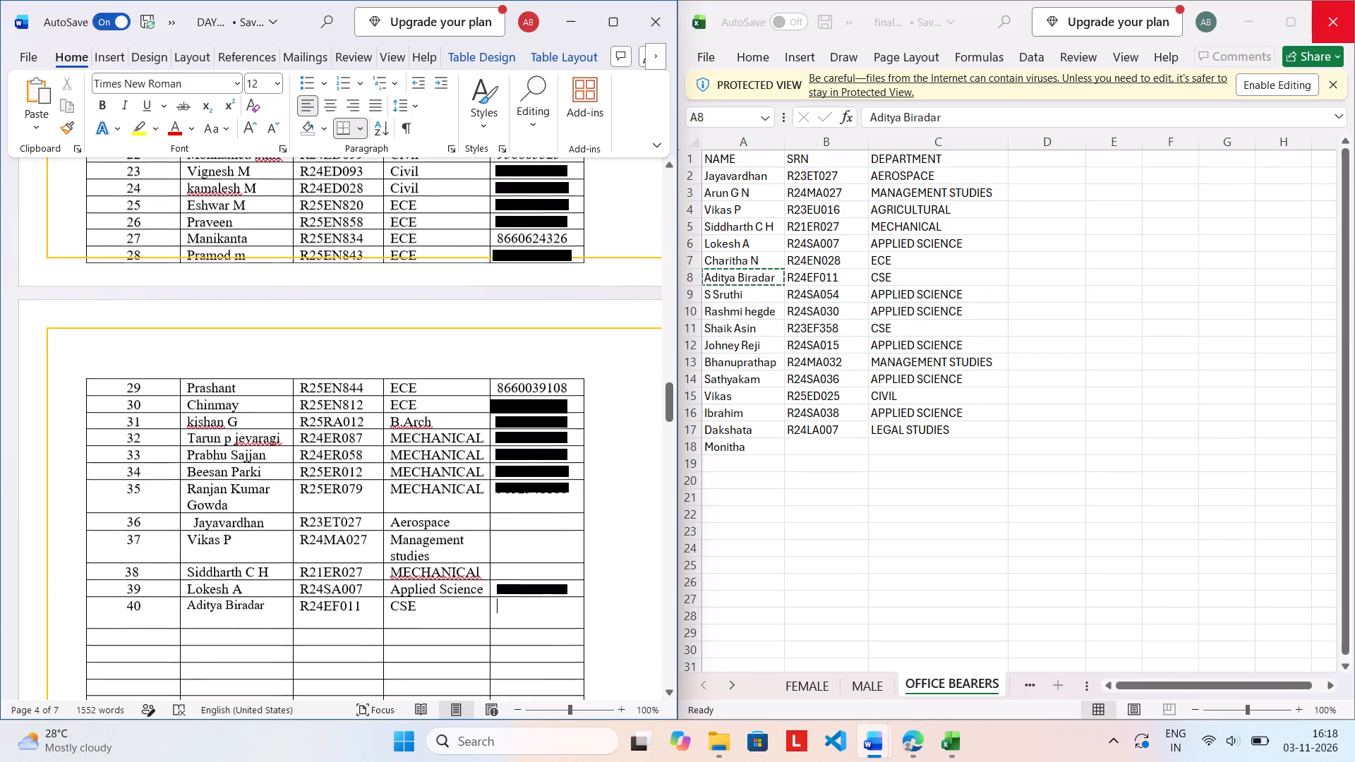
scroll(505, 647, "down", 1)
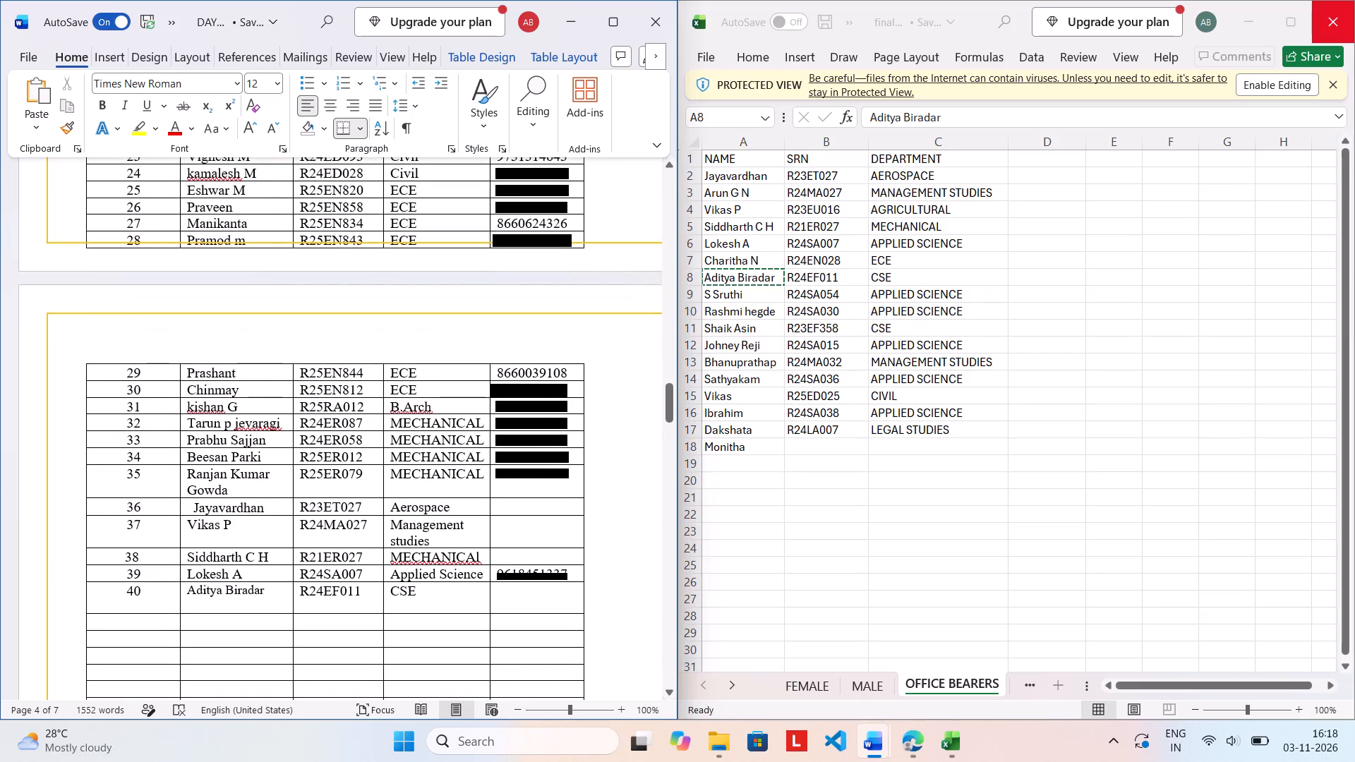
left_click(130, 620)
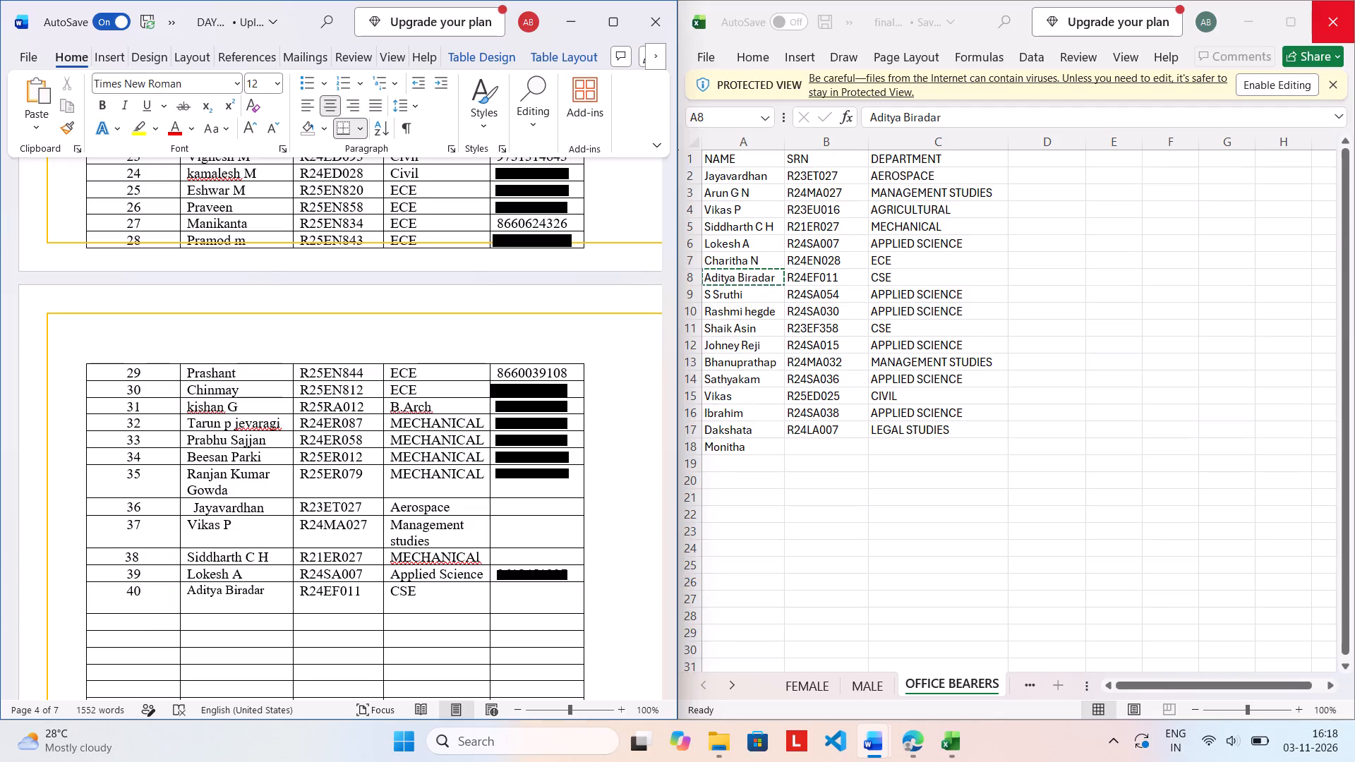
left_click_drag(706, 343, 737, 344)
left_click(737, 344)
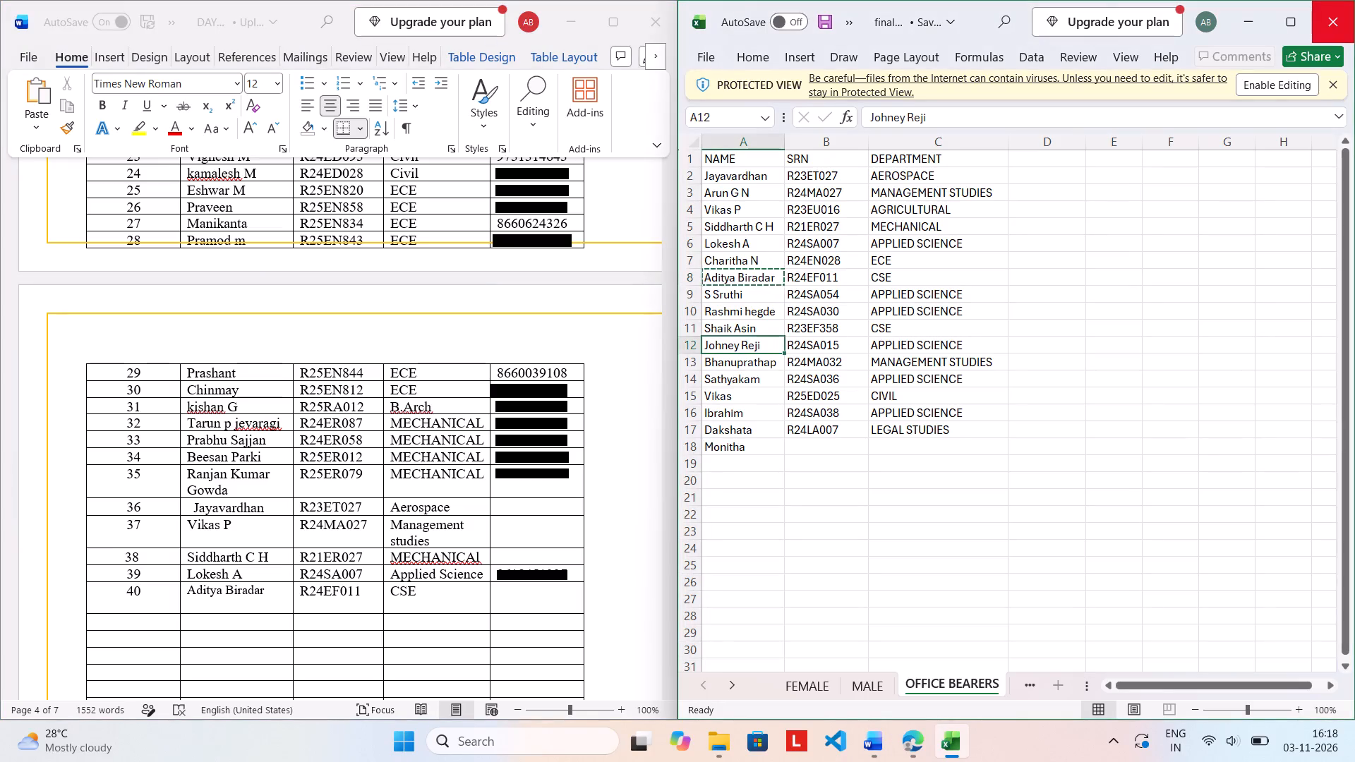
left_click_drag(933, 117, 884, 133)
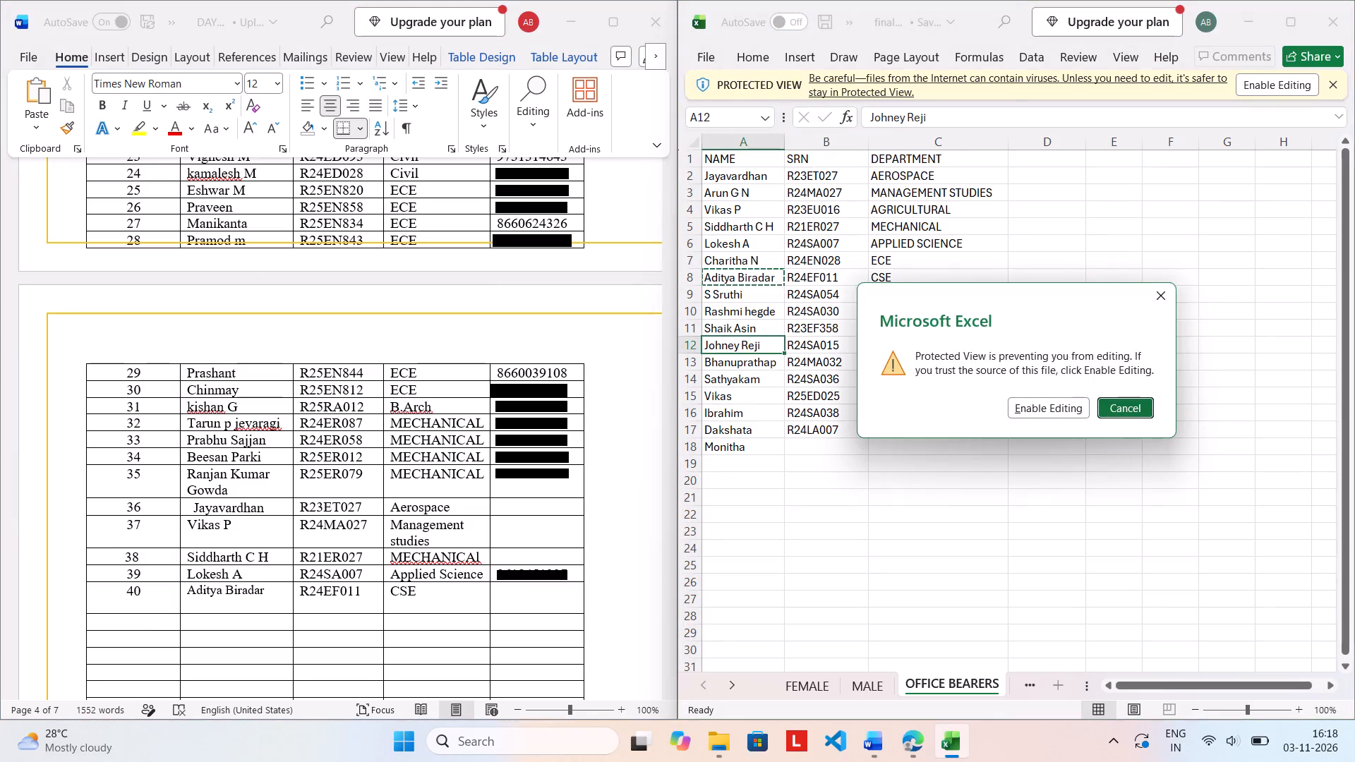
left_click(1163, 303)
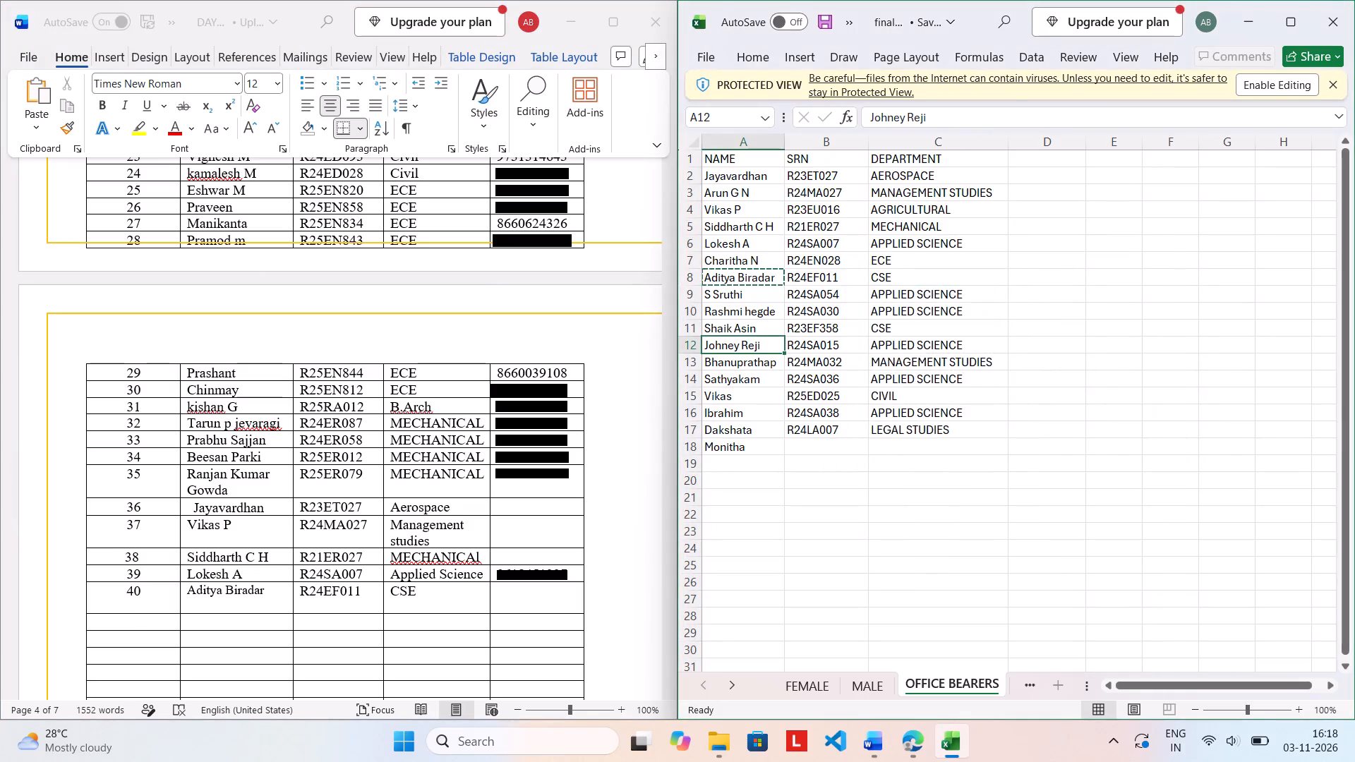
left_click(238, 619)
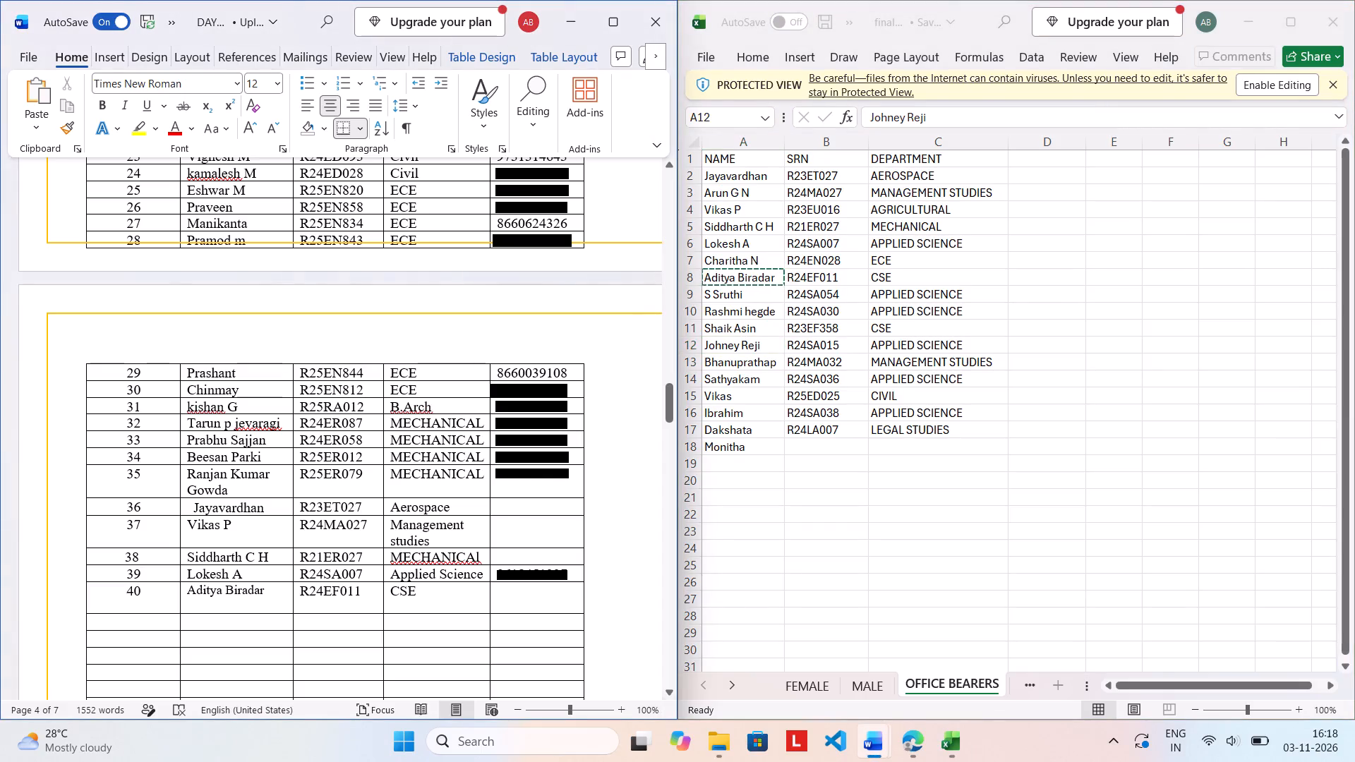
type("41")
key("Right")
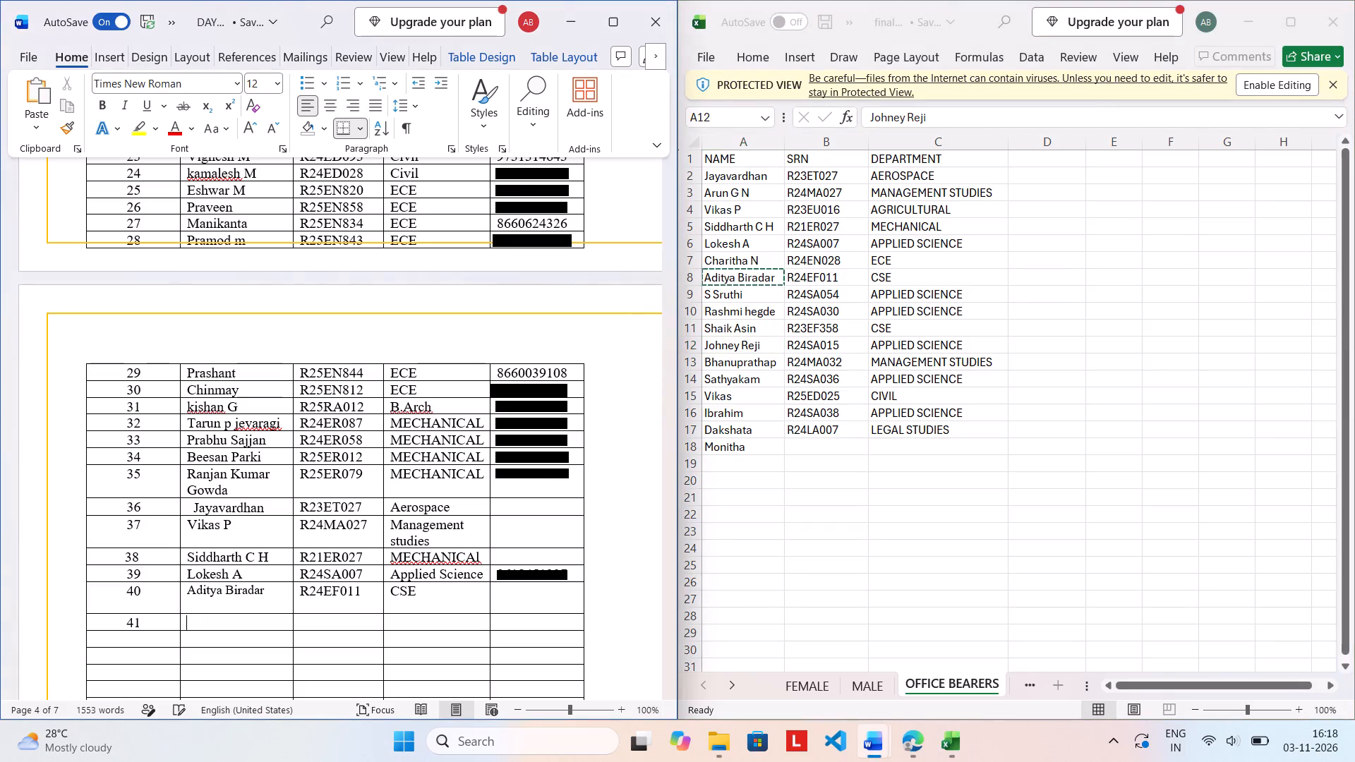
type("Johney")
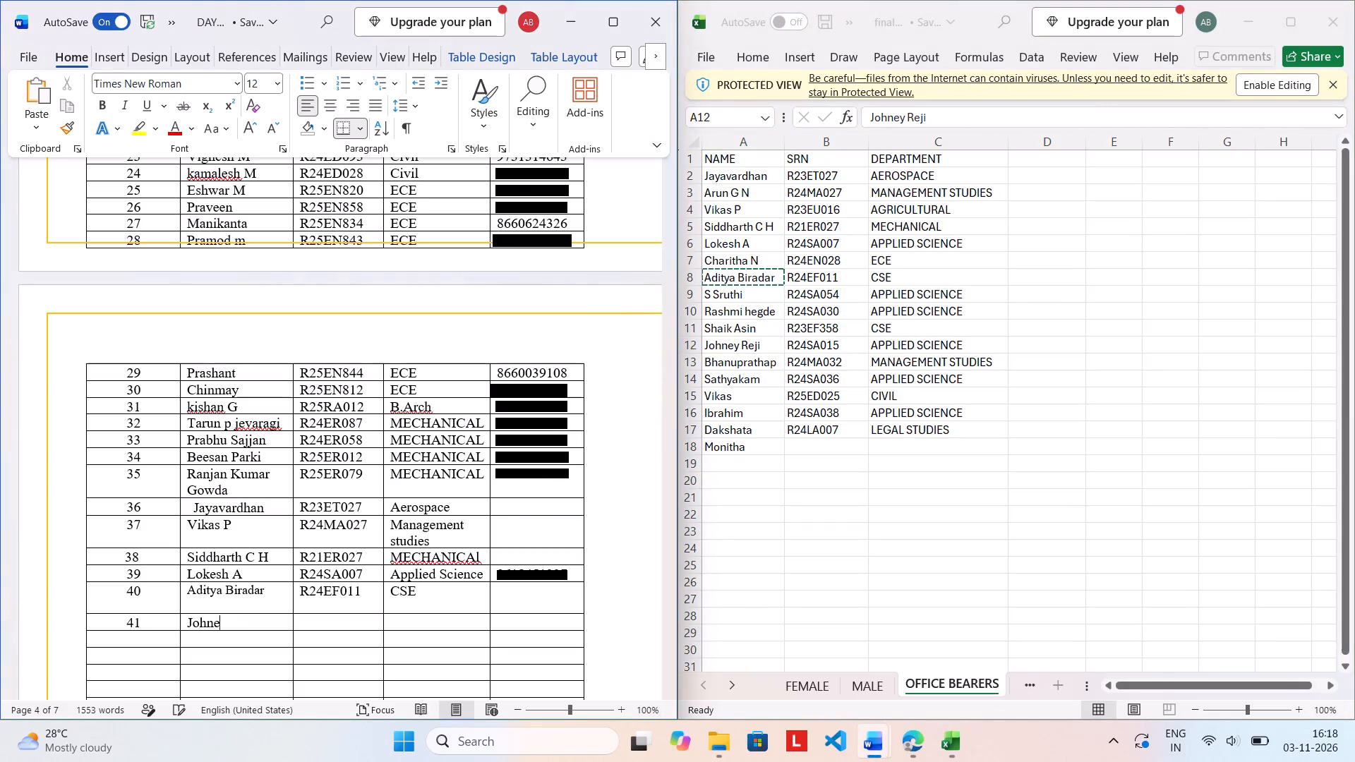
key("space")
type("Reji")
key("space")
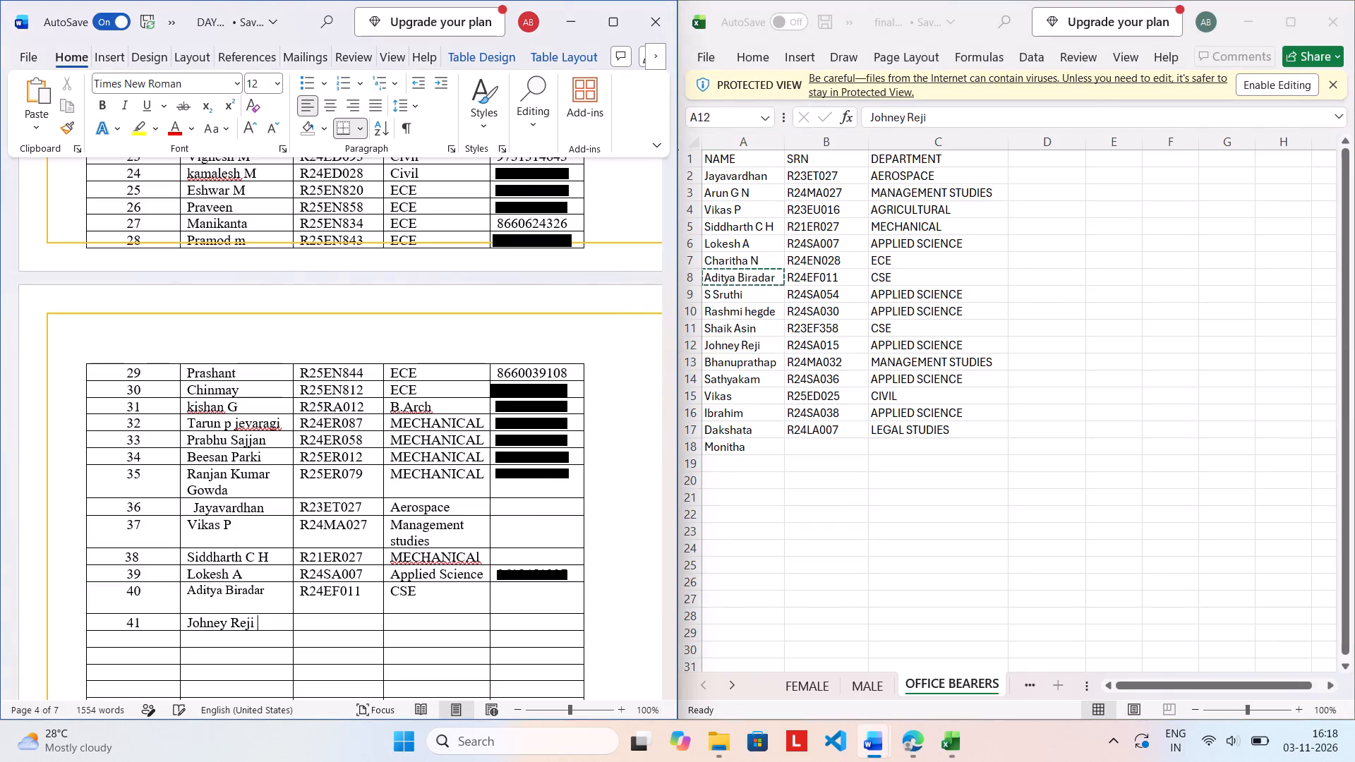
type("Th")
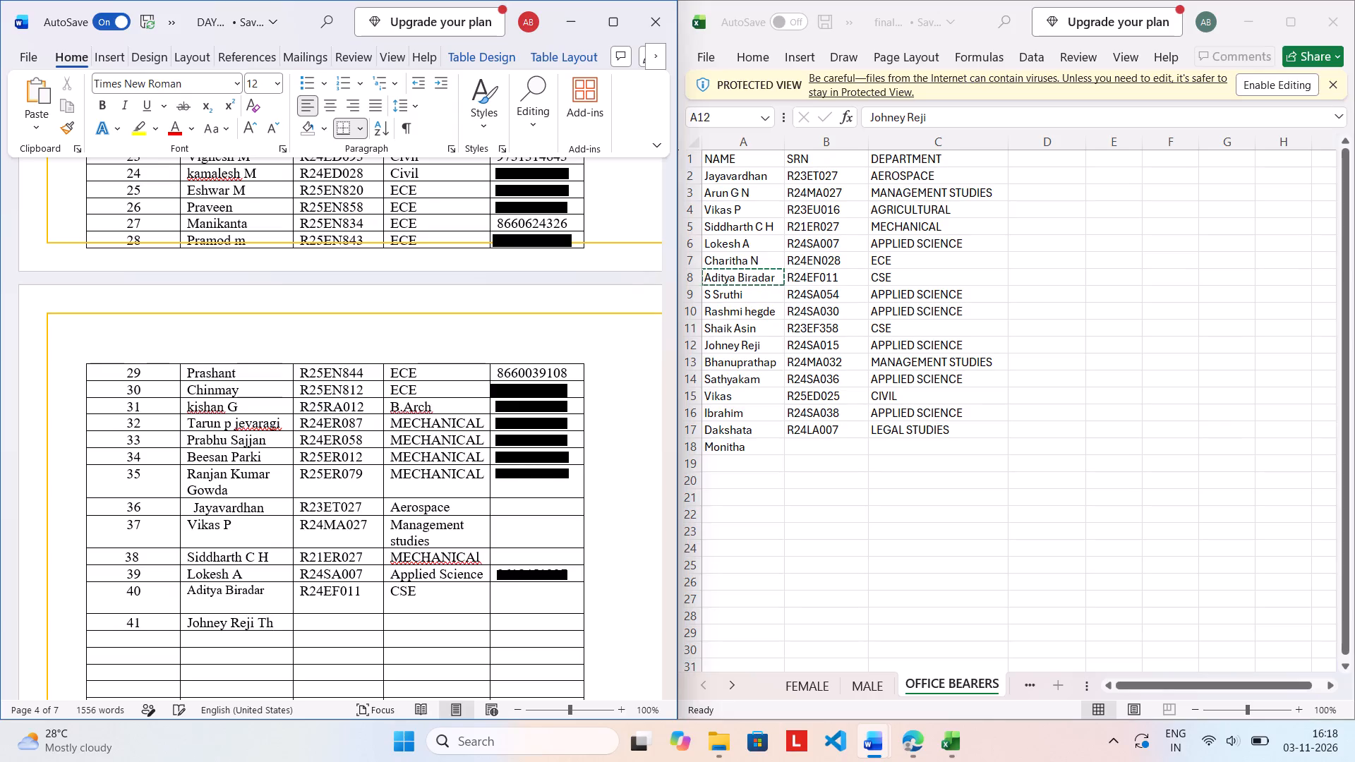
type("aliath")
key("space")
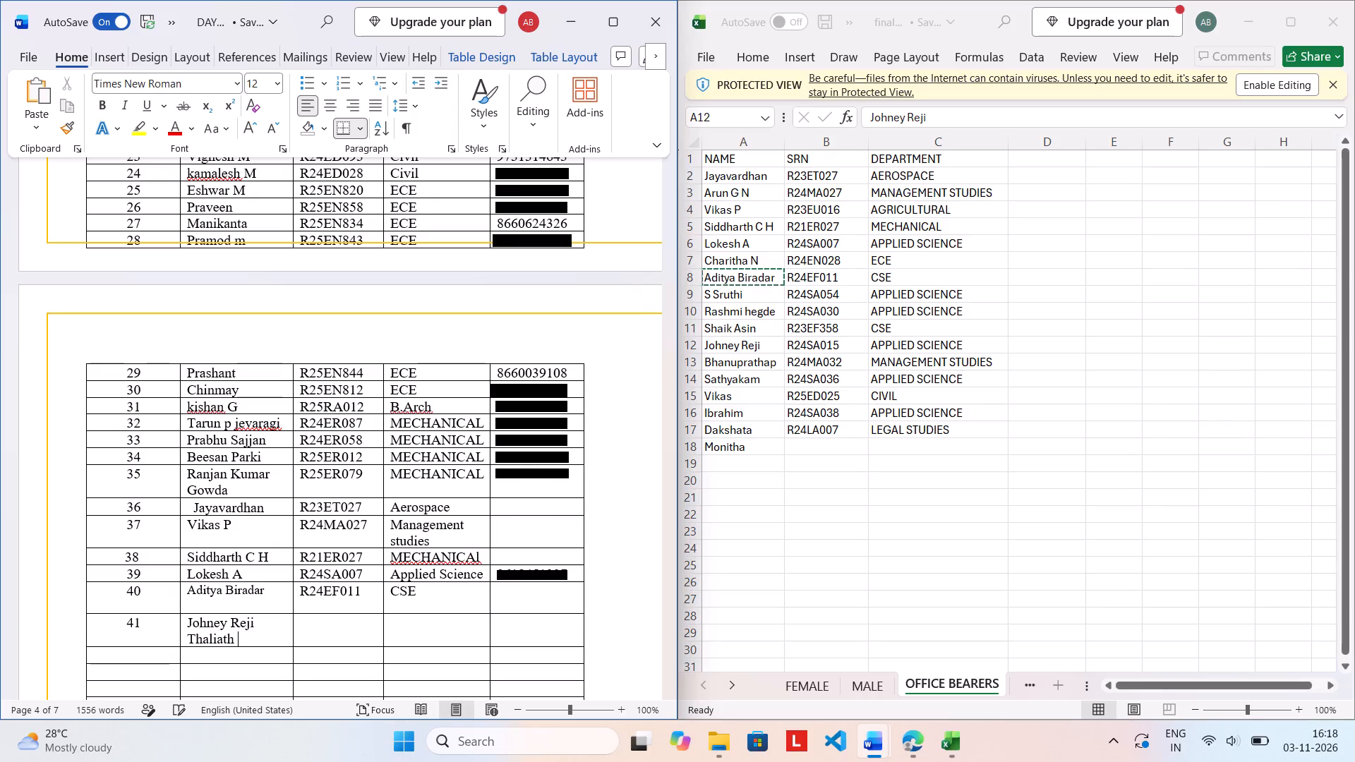
Enter the SRN from workbook row 12 in the SRN cell of entry 41.
left_click(347, 627)
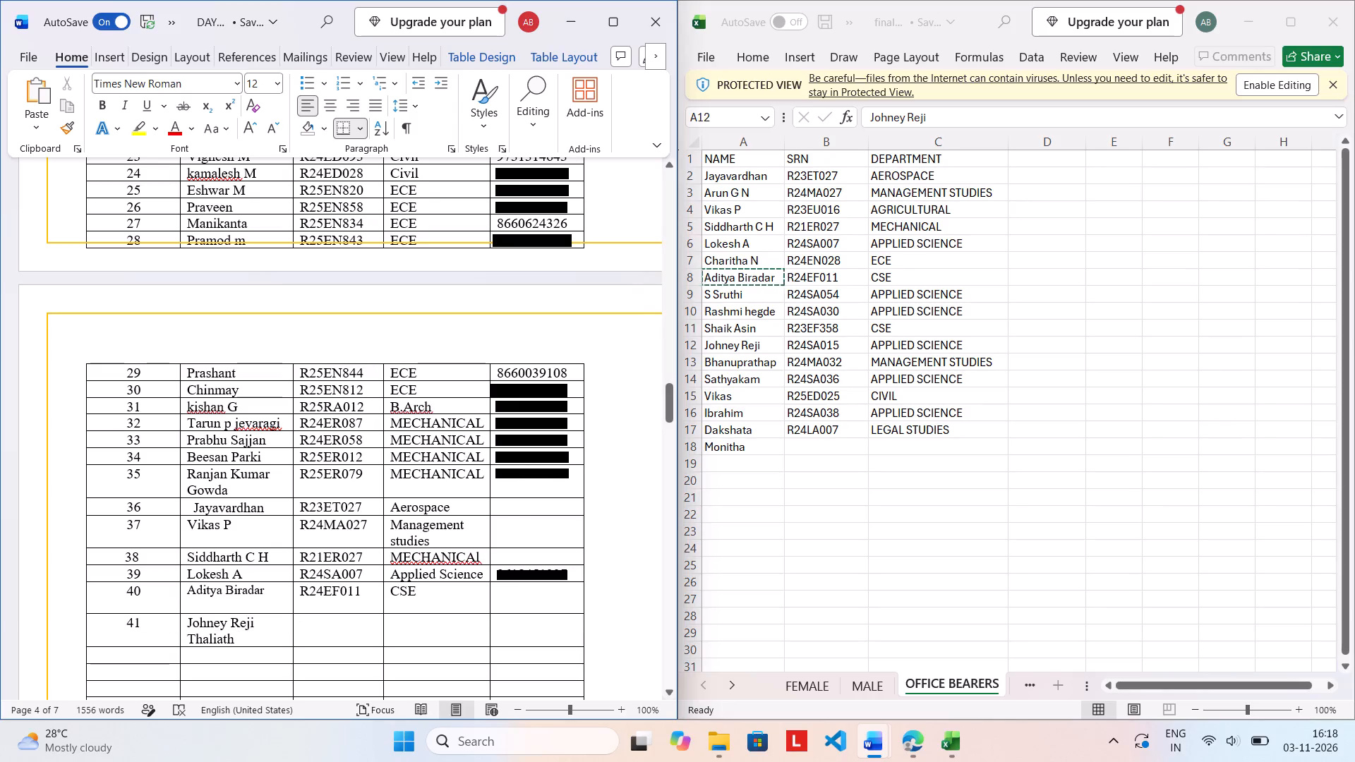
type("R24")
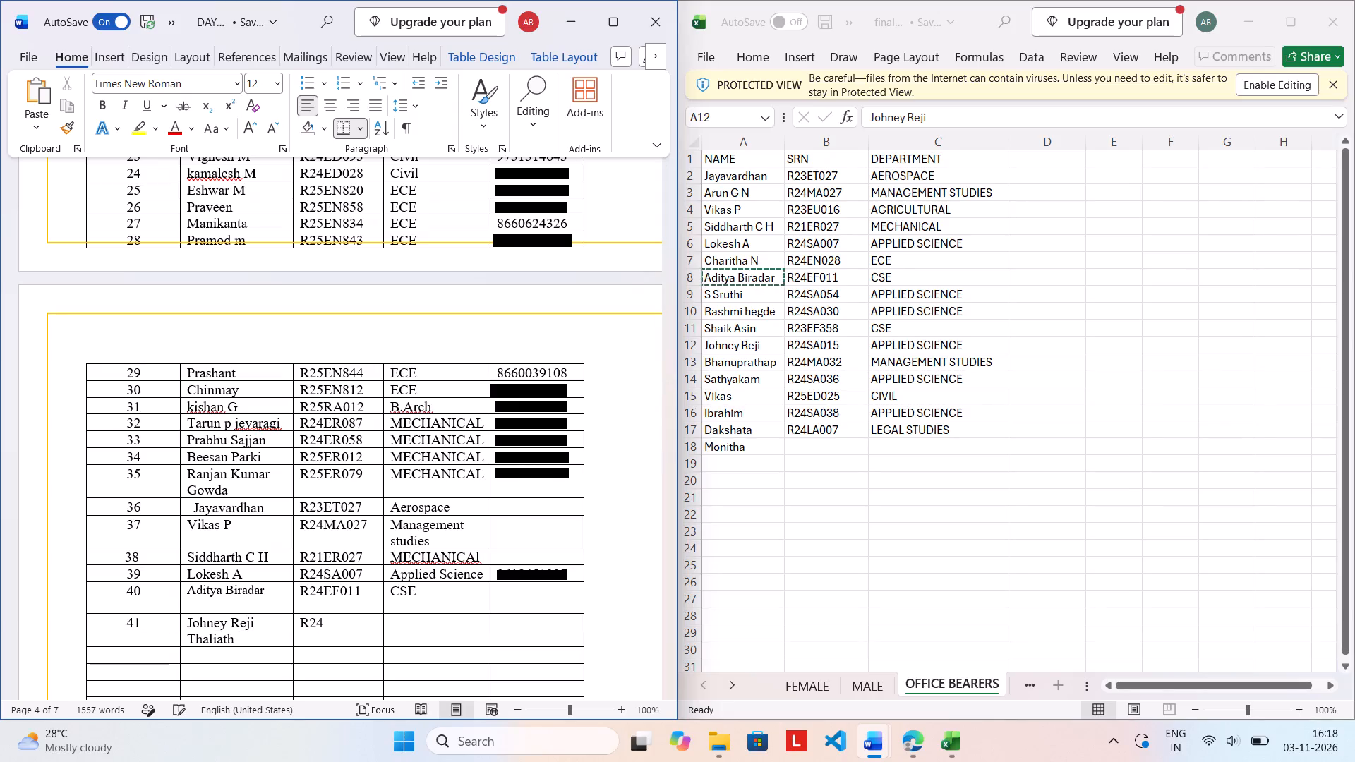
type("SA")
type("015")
Enter the department of entry 41 as "Applied Science", dismissing the incoming chat notification.
left_click(426, 619)
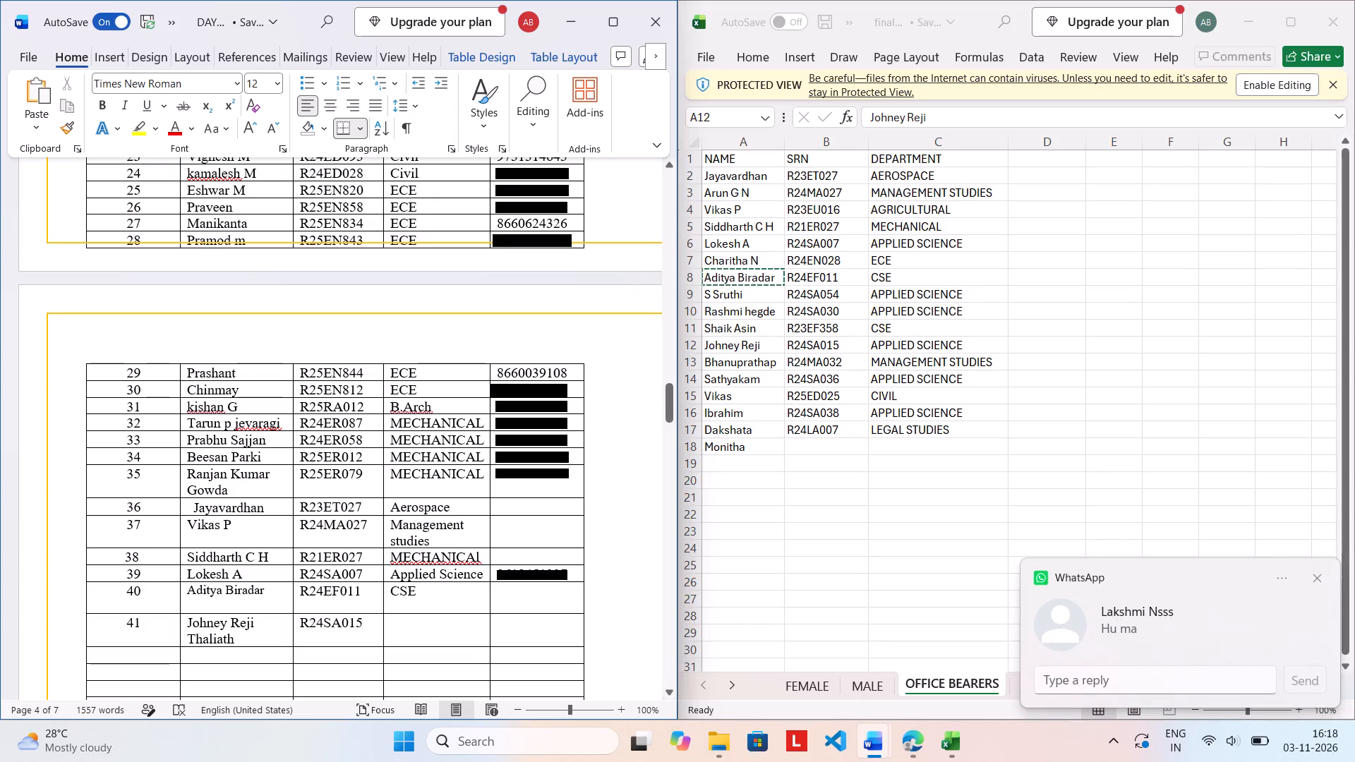
left_click(1320, 574)
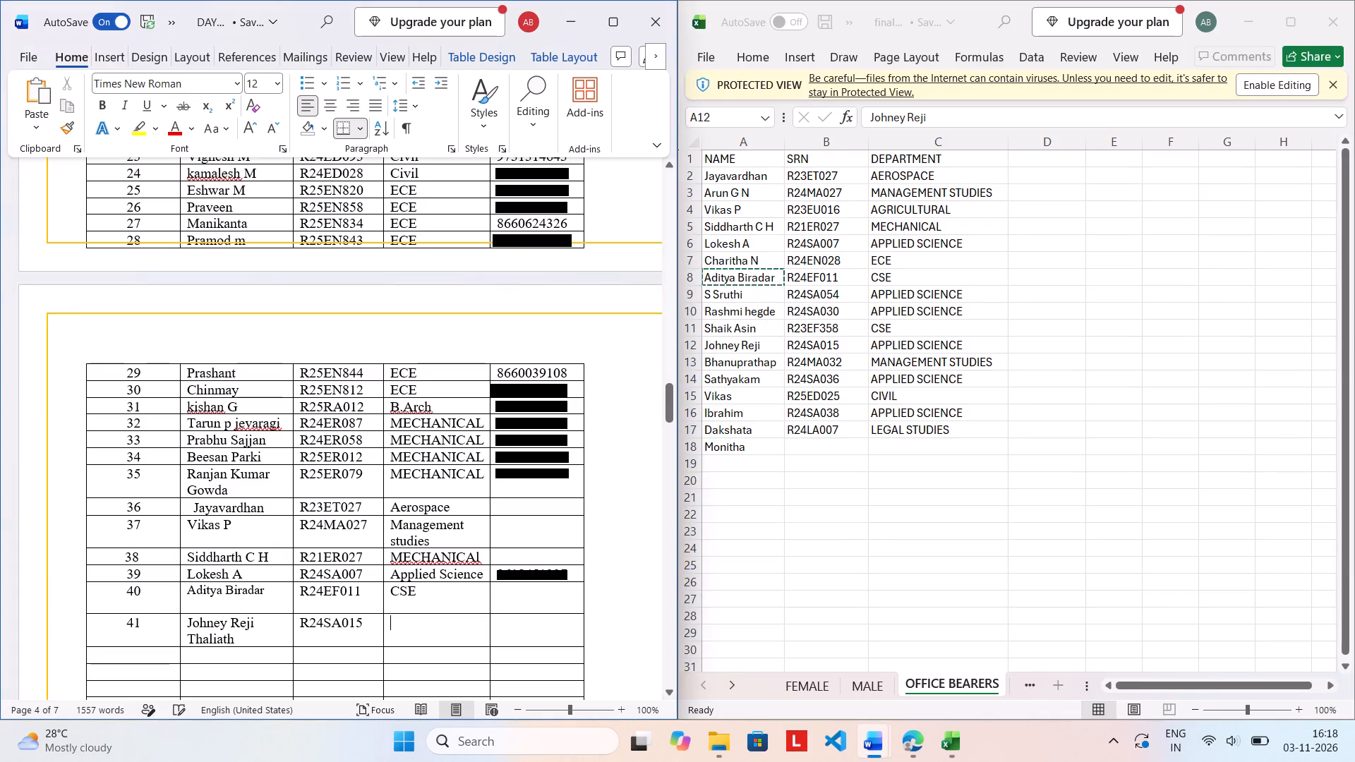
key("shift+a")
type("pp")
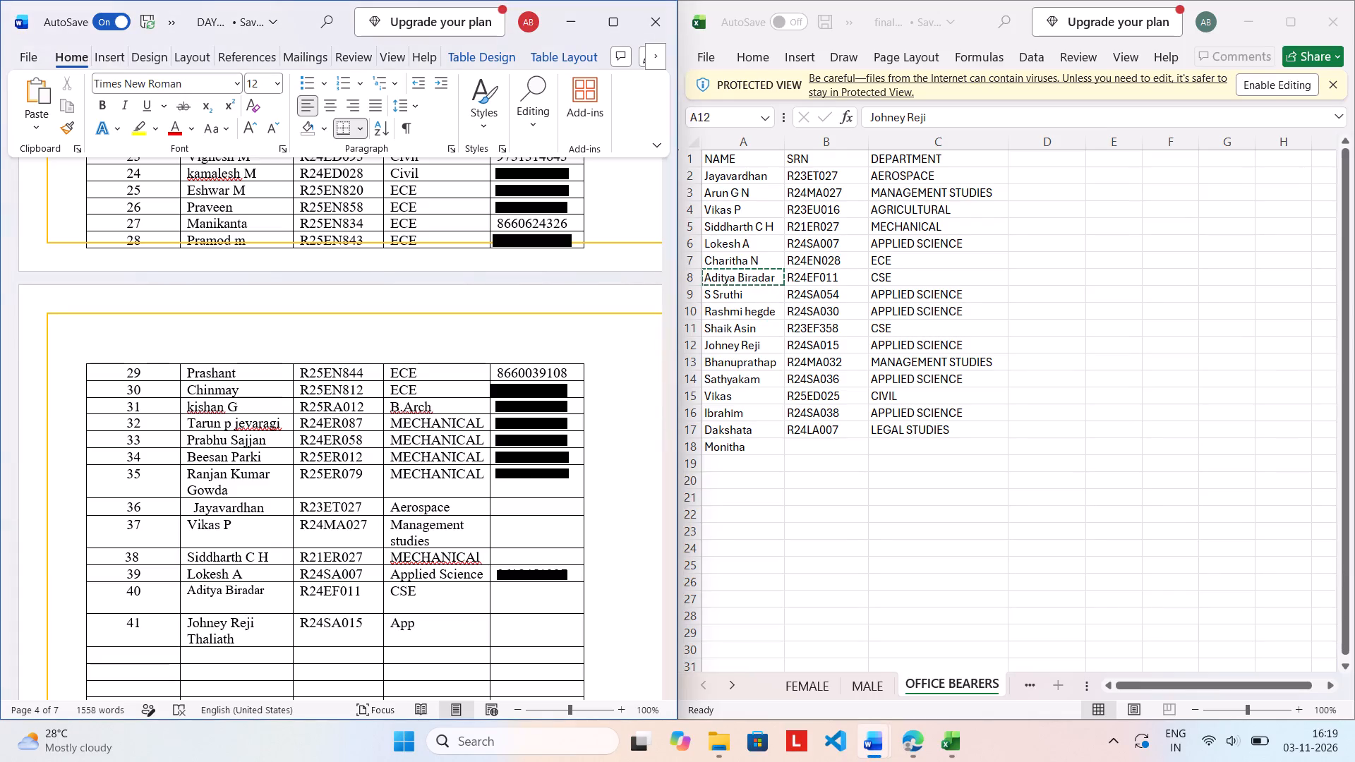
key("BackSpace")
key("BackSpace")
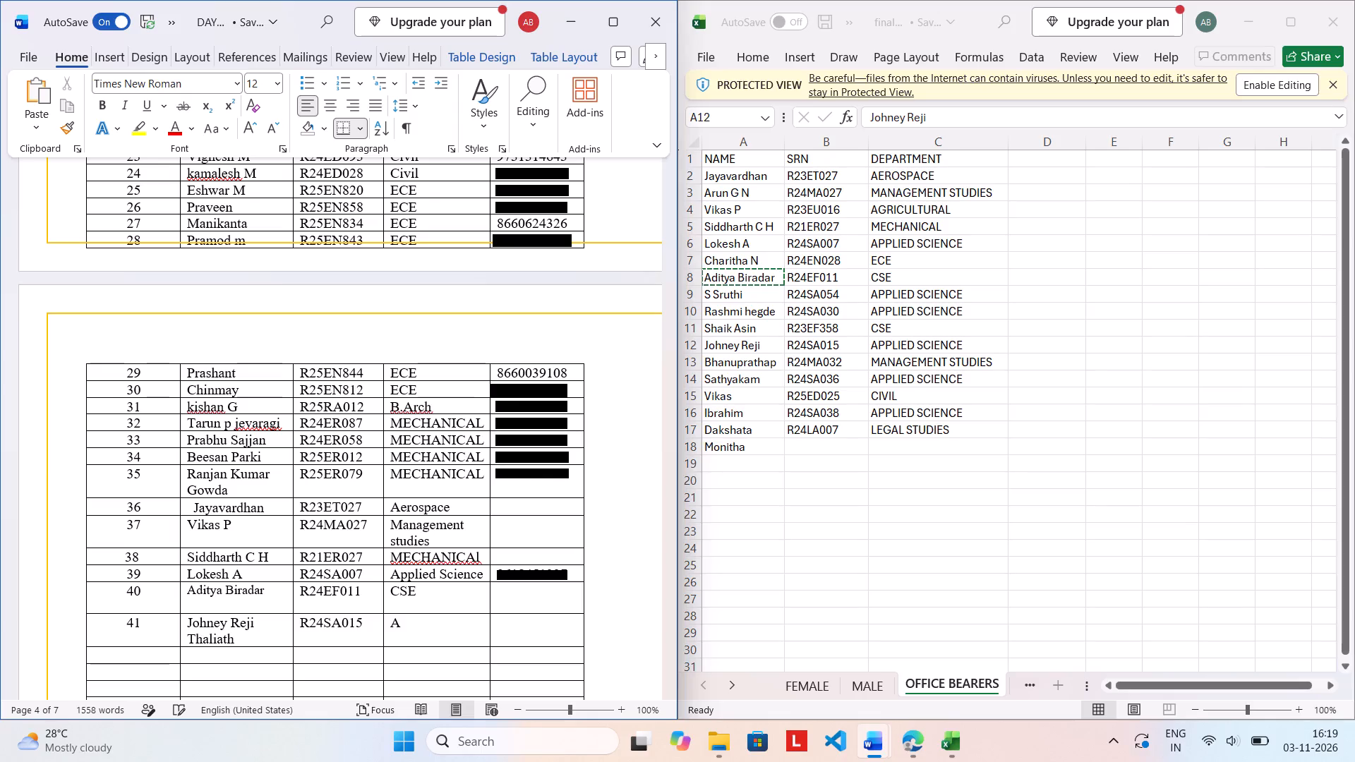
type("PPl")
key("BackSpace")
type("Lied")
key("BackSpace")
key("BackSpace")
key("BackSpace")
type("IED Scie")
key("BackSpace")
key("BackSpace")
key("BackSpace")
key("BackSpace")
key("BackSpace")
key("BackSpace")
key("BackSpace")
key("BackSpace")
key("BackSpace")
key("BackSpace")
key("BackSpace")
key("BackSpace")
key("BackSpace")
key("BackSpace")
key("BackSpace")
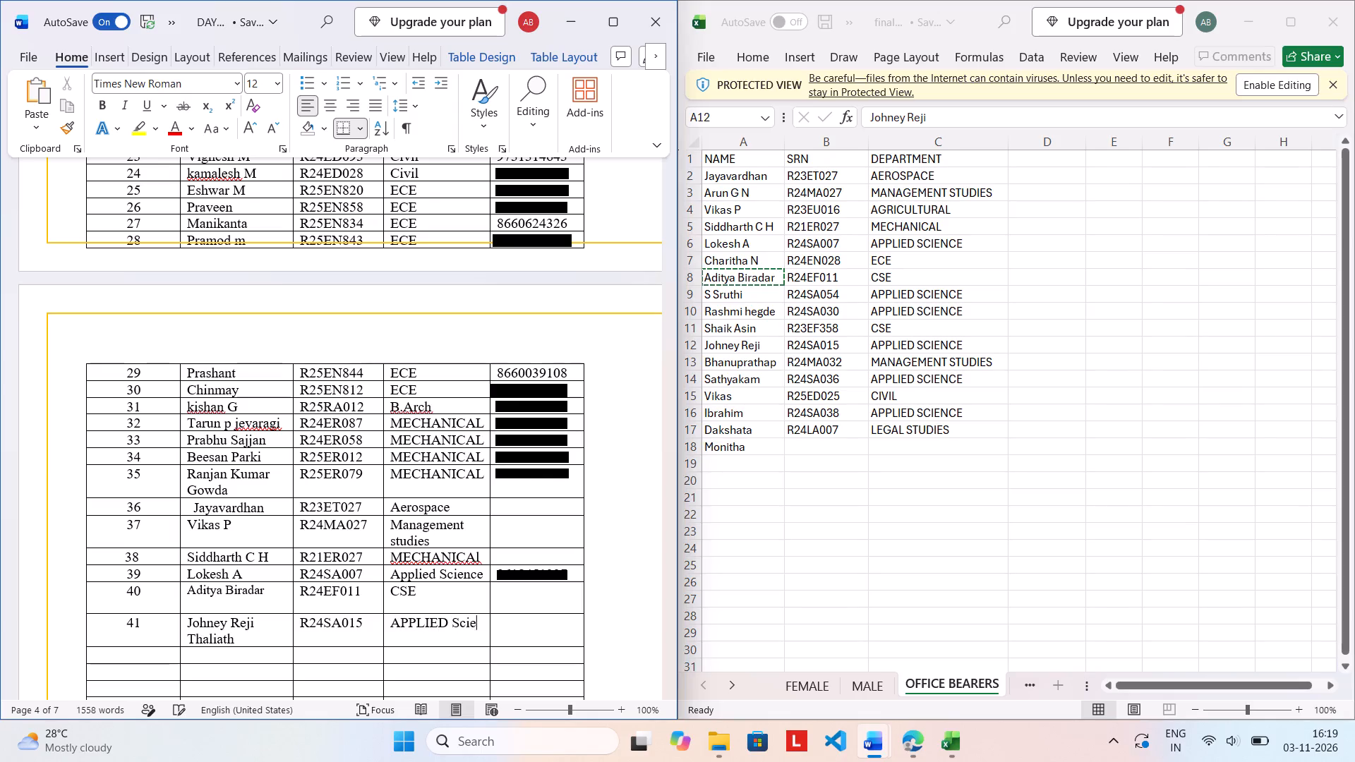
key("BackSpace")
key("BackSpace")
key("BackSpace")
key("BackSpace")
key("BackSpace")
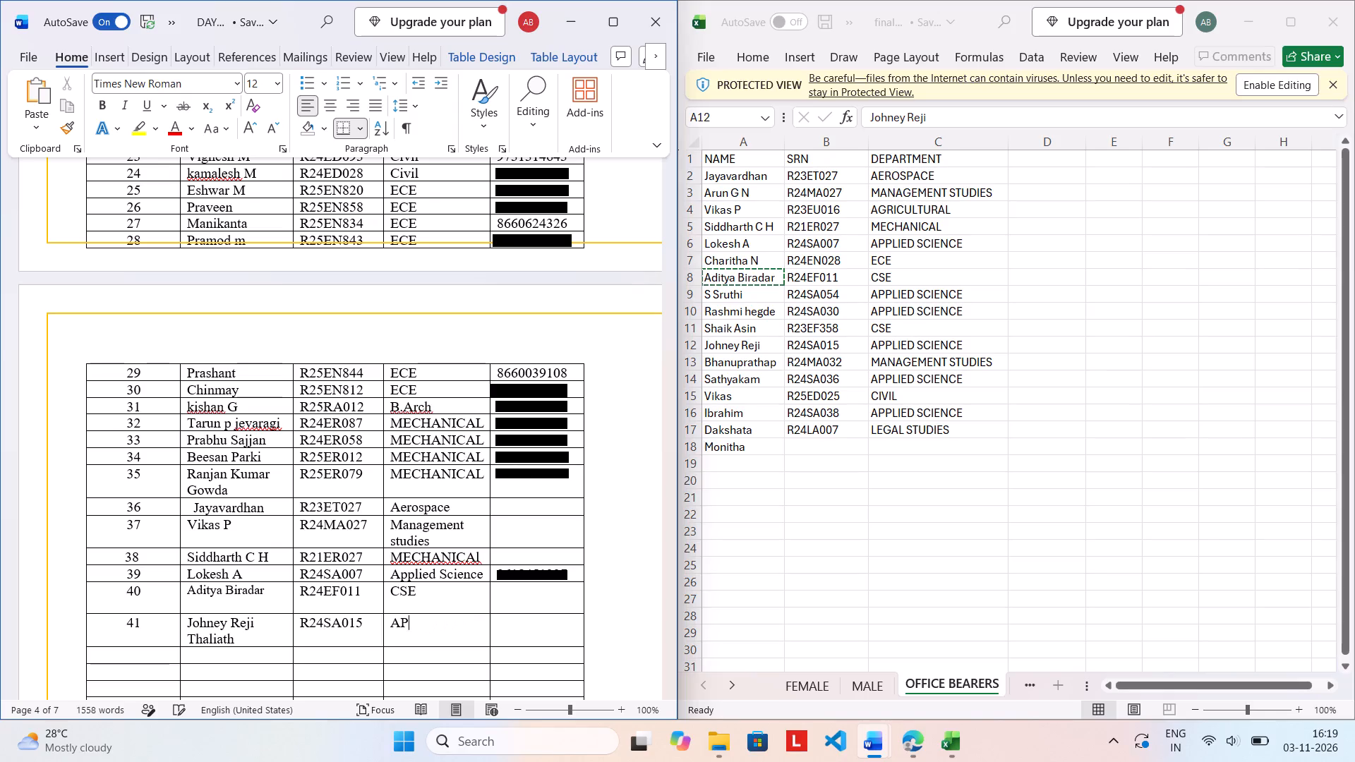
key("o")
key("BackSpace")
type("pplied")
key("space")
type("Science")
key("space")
Number the empty row below entry 41 as 42 and enter the name Bhanuprathap from workbook row 13.
left_click(142, 653)
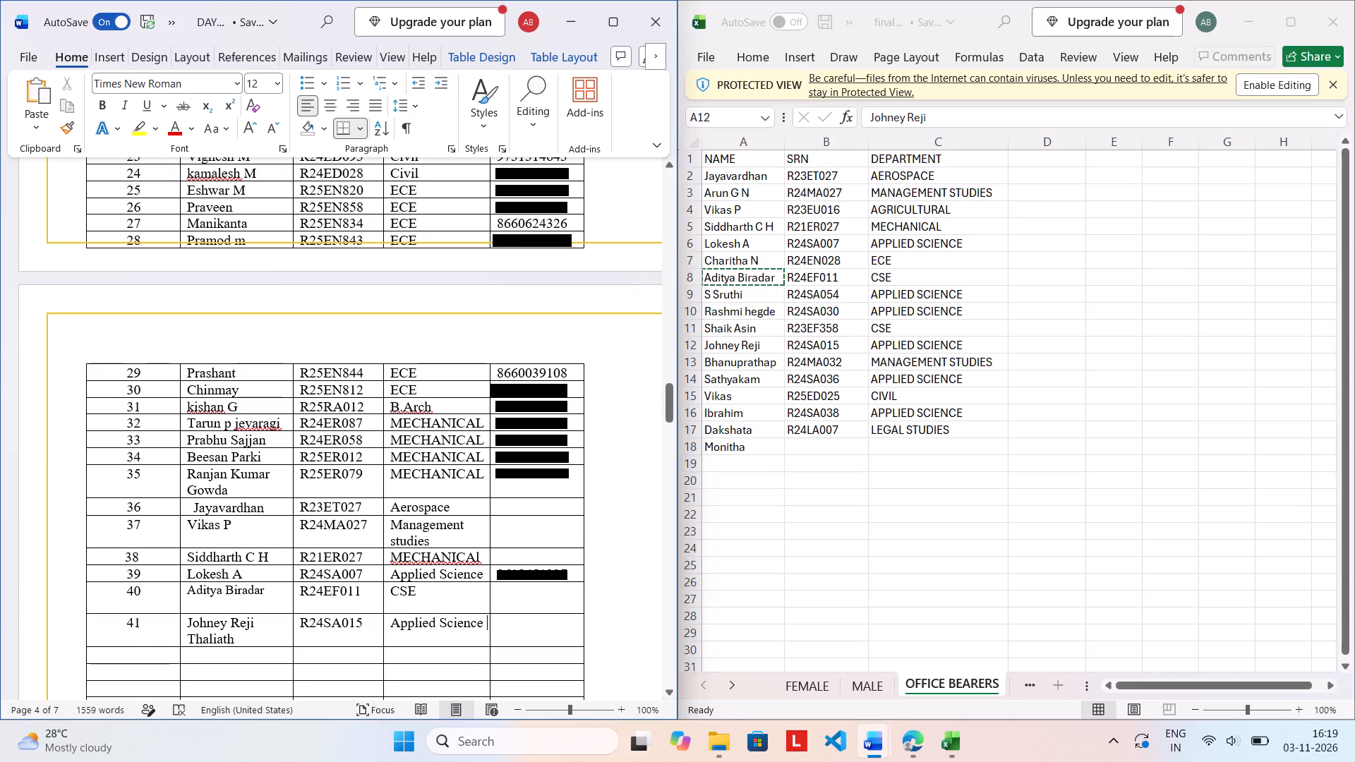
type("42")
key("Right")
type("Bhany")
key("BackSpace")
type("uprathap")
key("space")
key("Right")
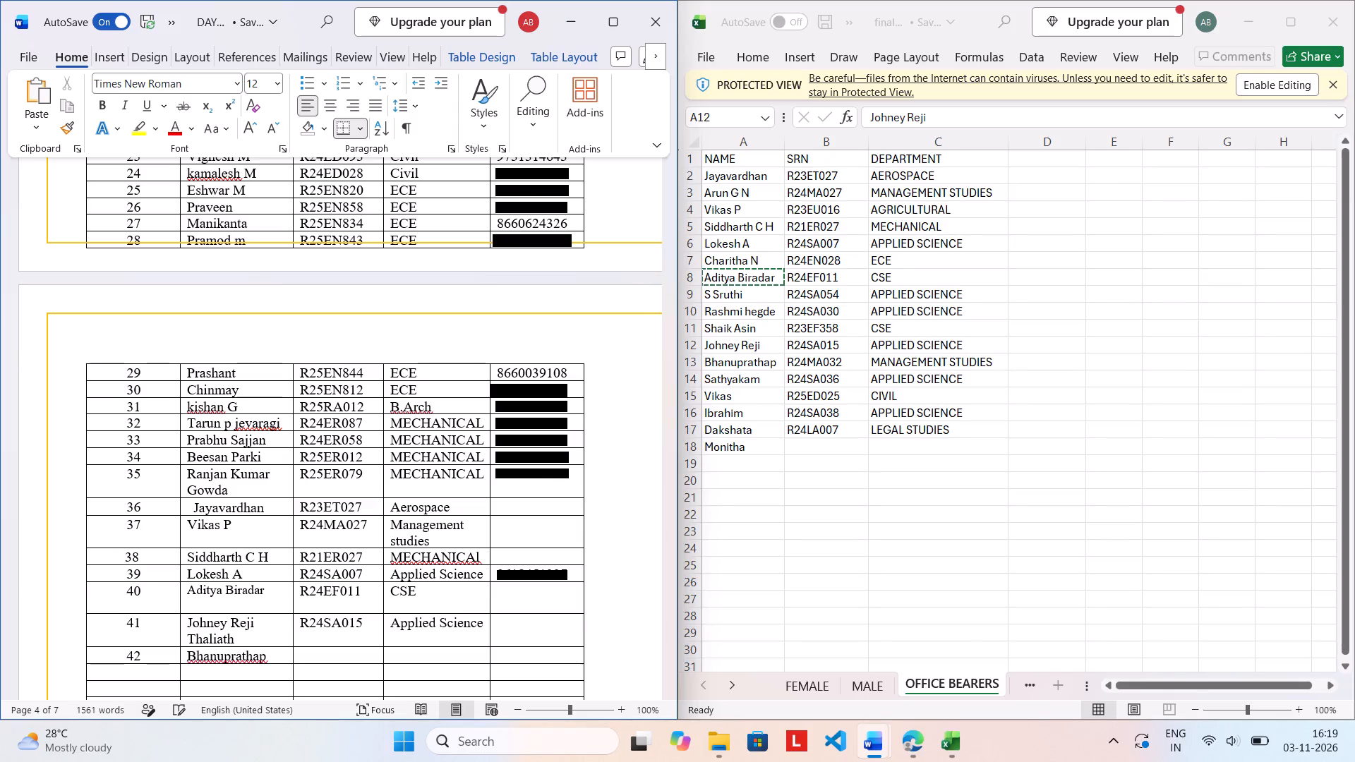
Enter the SRN from workbook row 13 in the SRN cell of entry 42.
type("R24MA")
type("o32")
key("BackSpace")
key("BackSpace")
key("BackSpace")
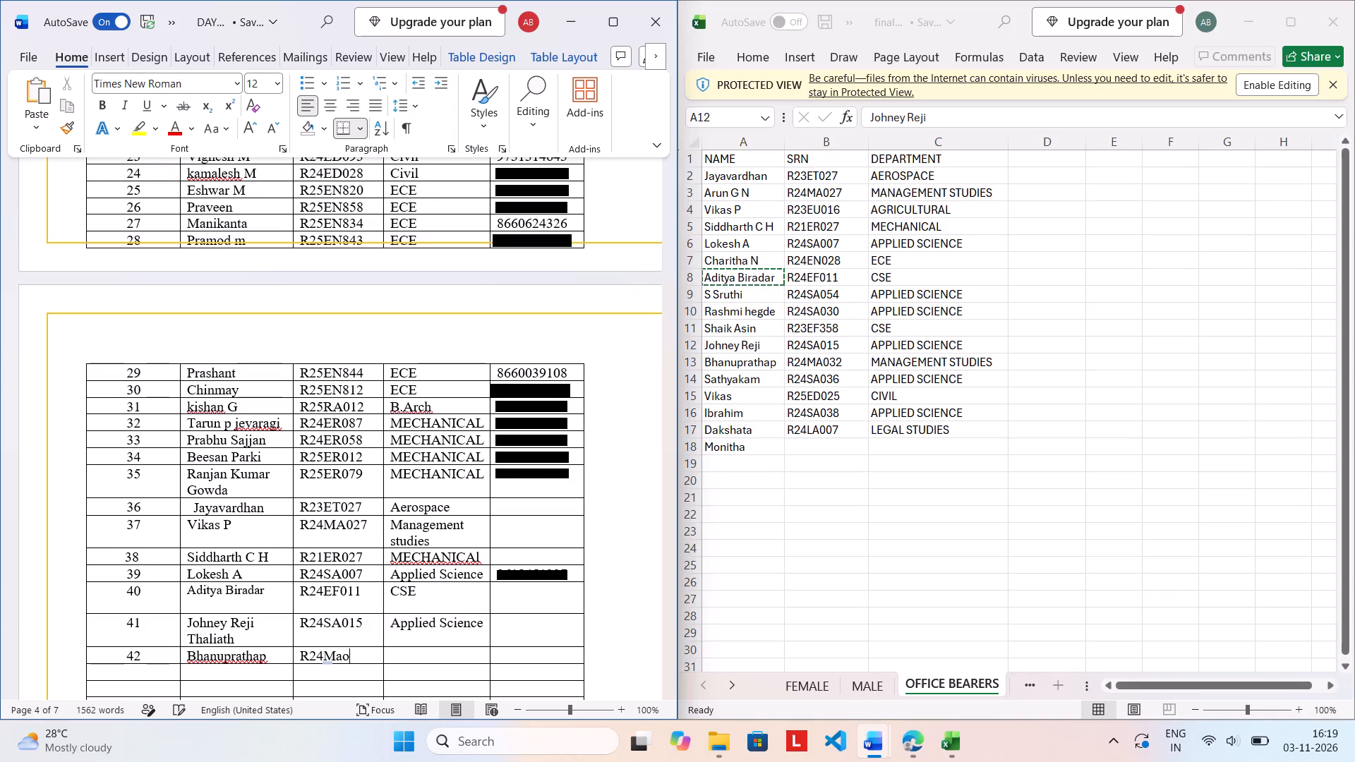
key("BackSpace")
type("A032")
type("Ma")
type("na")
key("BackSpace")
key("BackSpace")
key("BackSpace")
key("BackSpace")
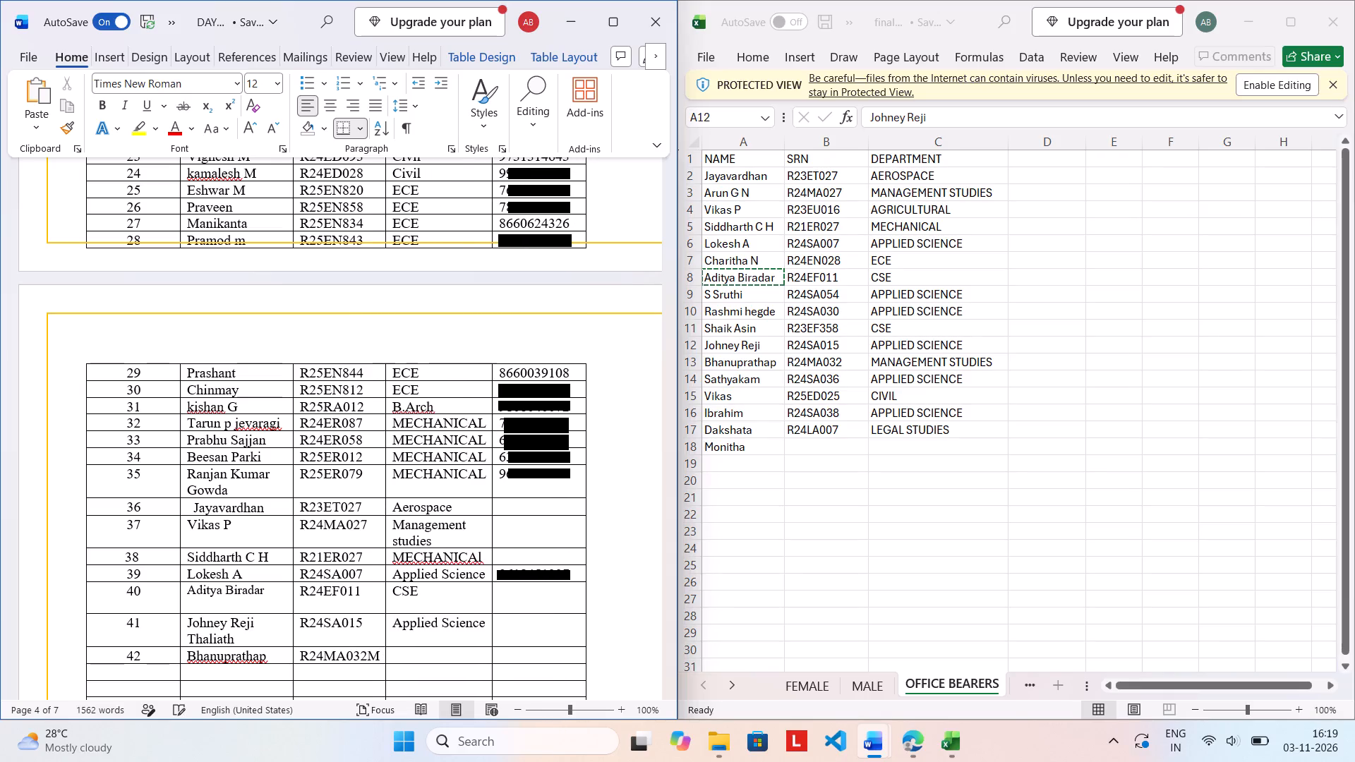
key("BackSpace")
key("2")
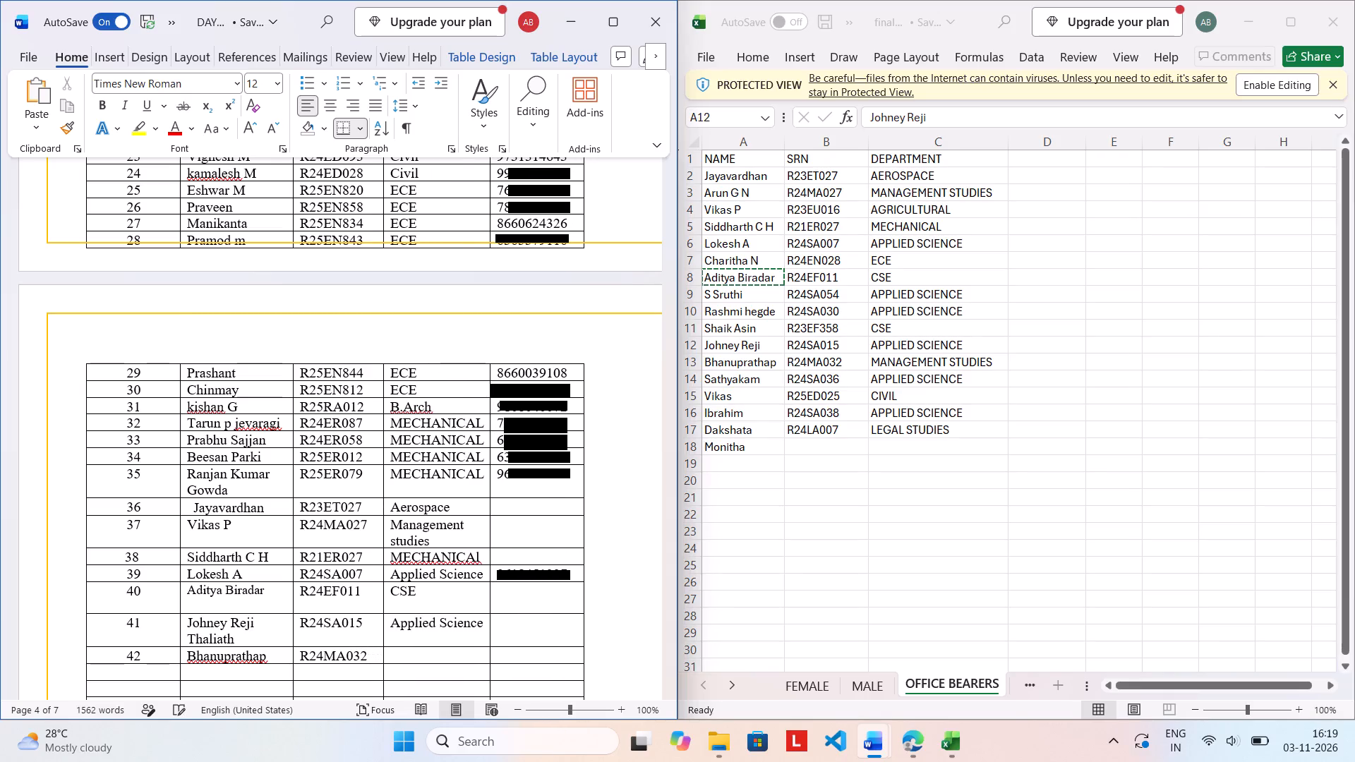
Enter the department of entry 42 as "MANAGEMENT STUDIES".
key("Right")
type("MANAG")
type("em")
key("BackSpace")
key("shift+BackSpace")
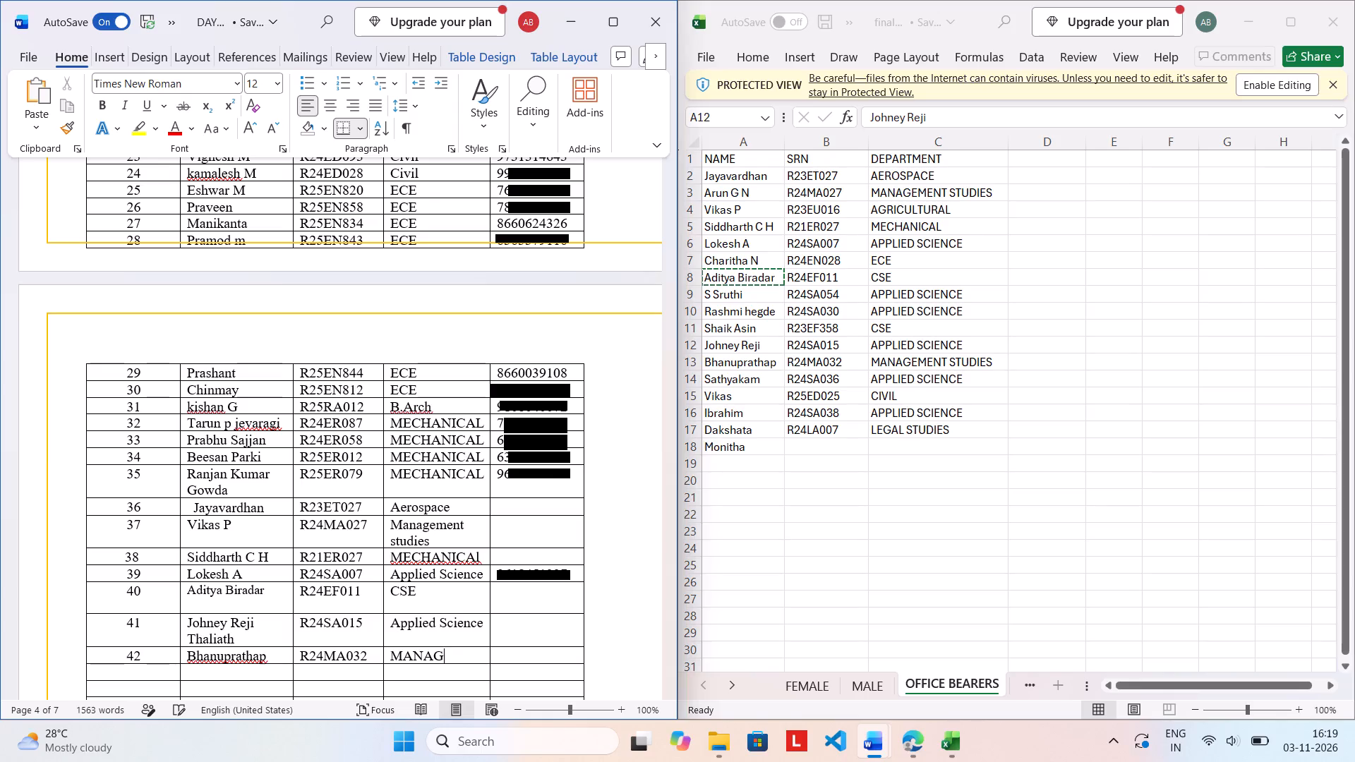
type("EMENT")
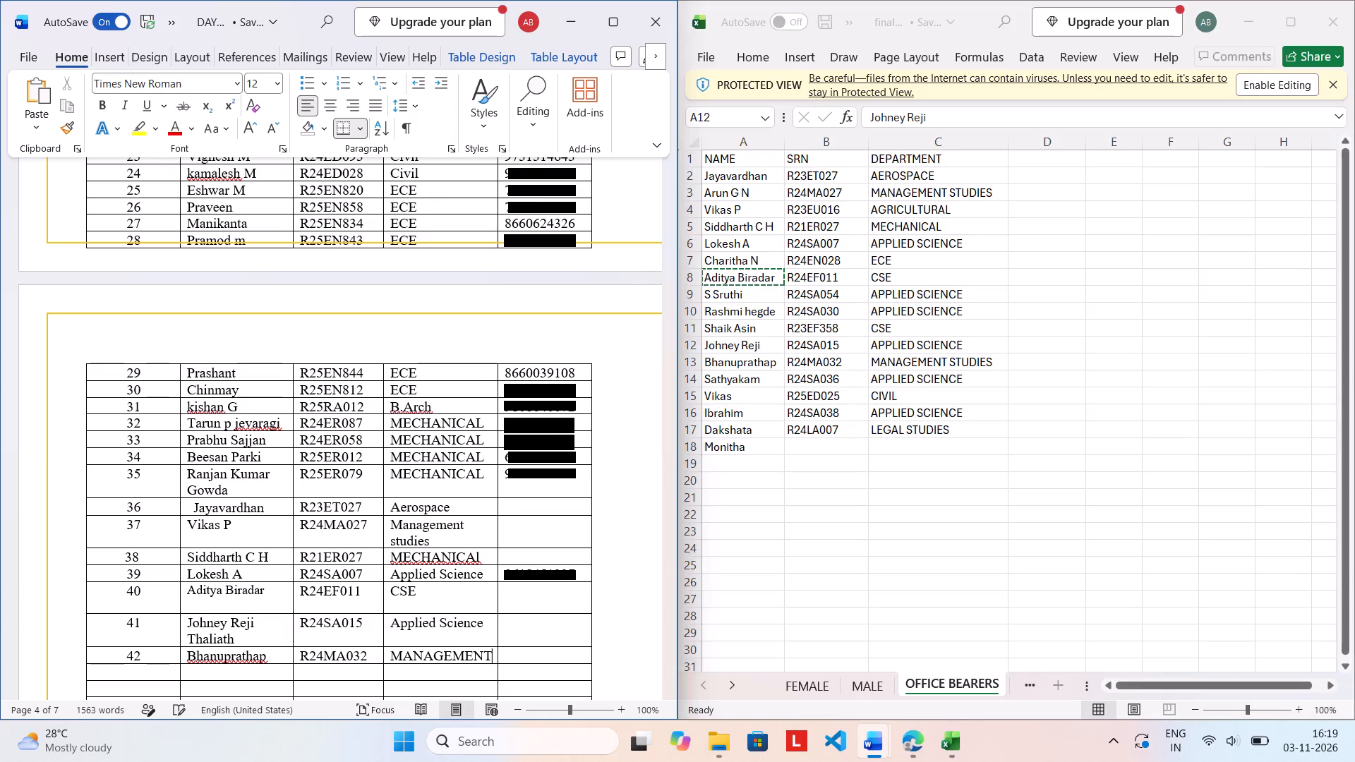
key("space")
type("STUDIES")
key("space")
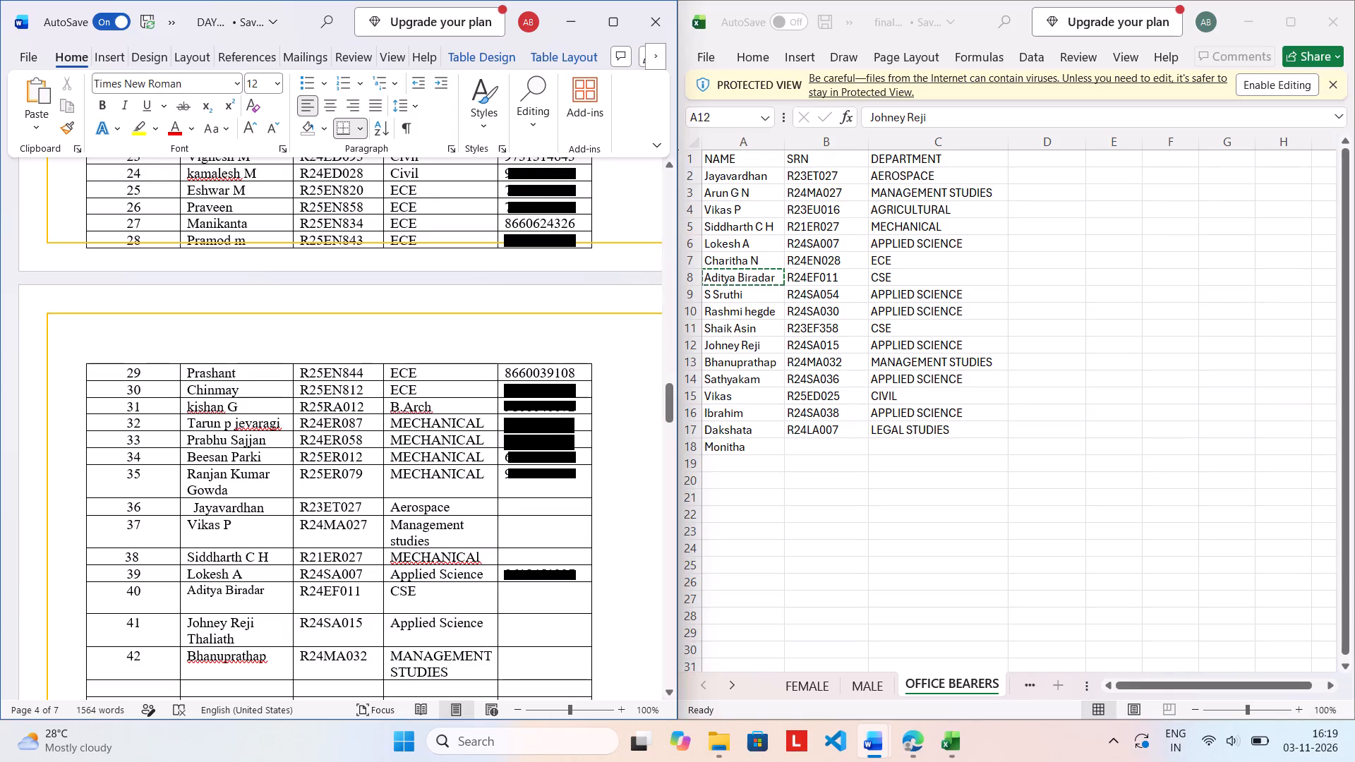
Number the empty row below entry 42 as 43 and enter the full name of the office bearer in workbook row 14.
scroll(228, 599, "down", 1)
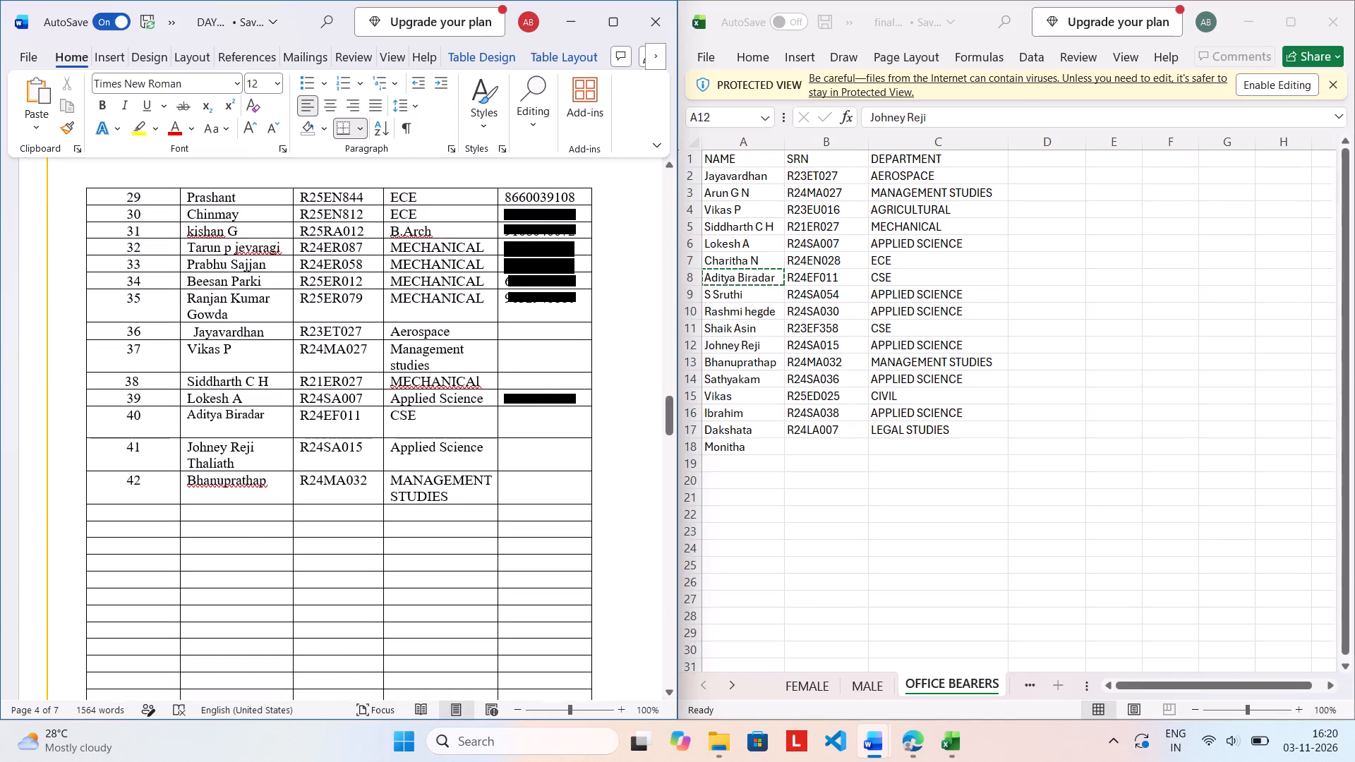
left_click(156, 522)
left_click(158, 514)
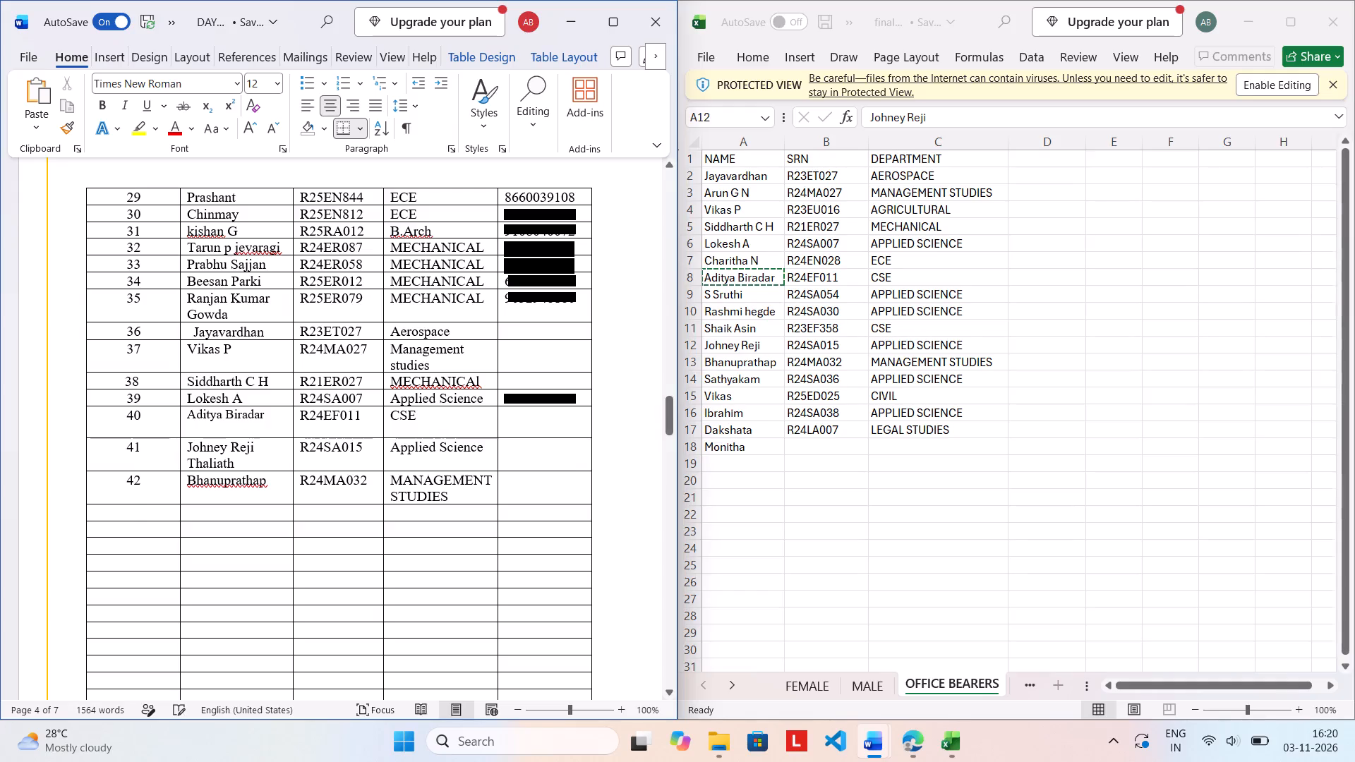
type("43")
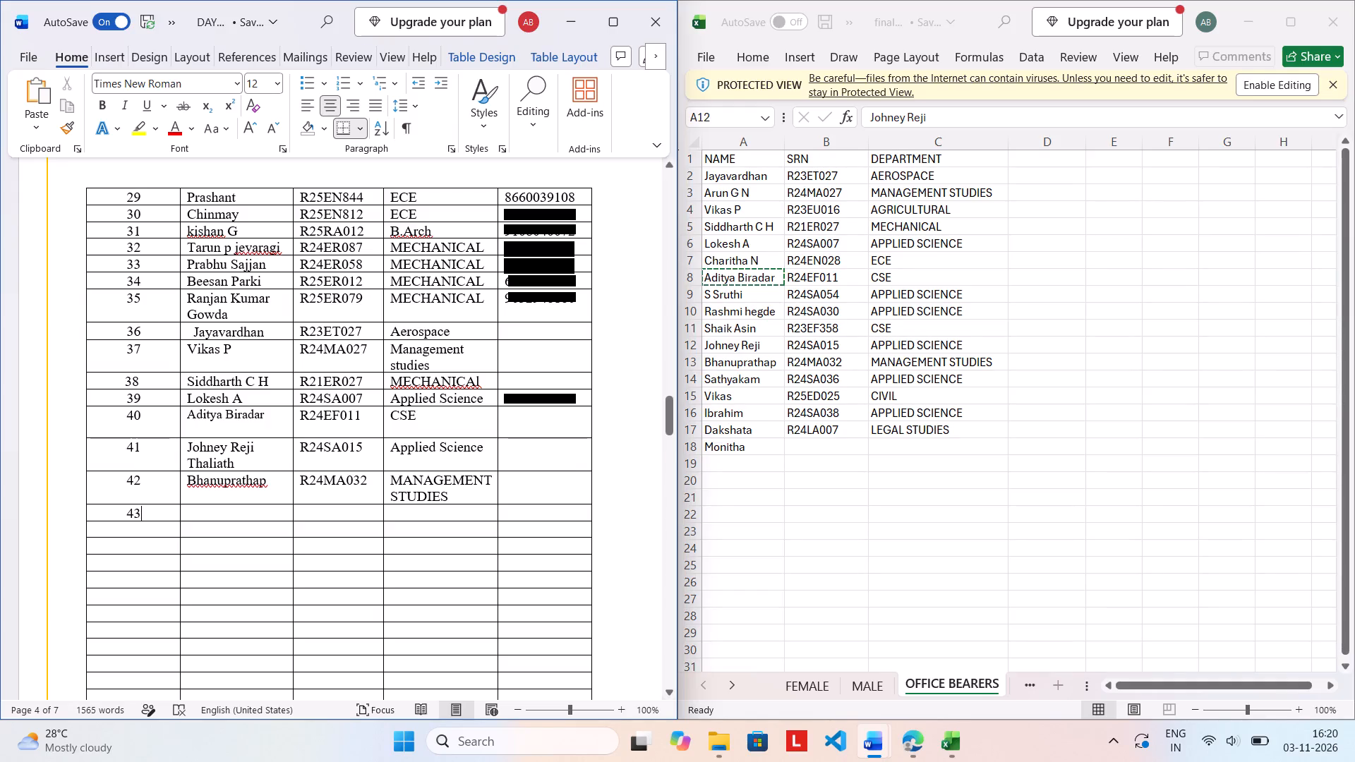
left_click(227, 512, "shift")
double_click(227, 512)
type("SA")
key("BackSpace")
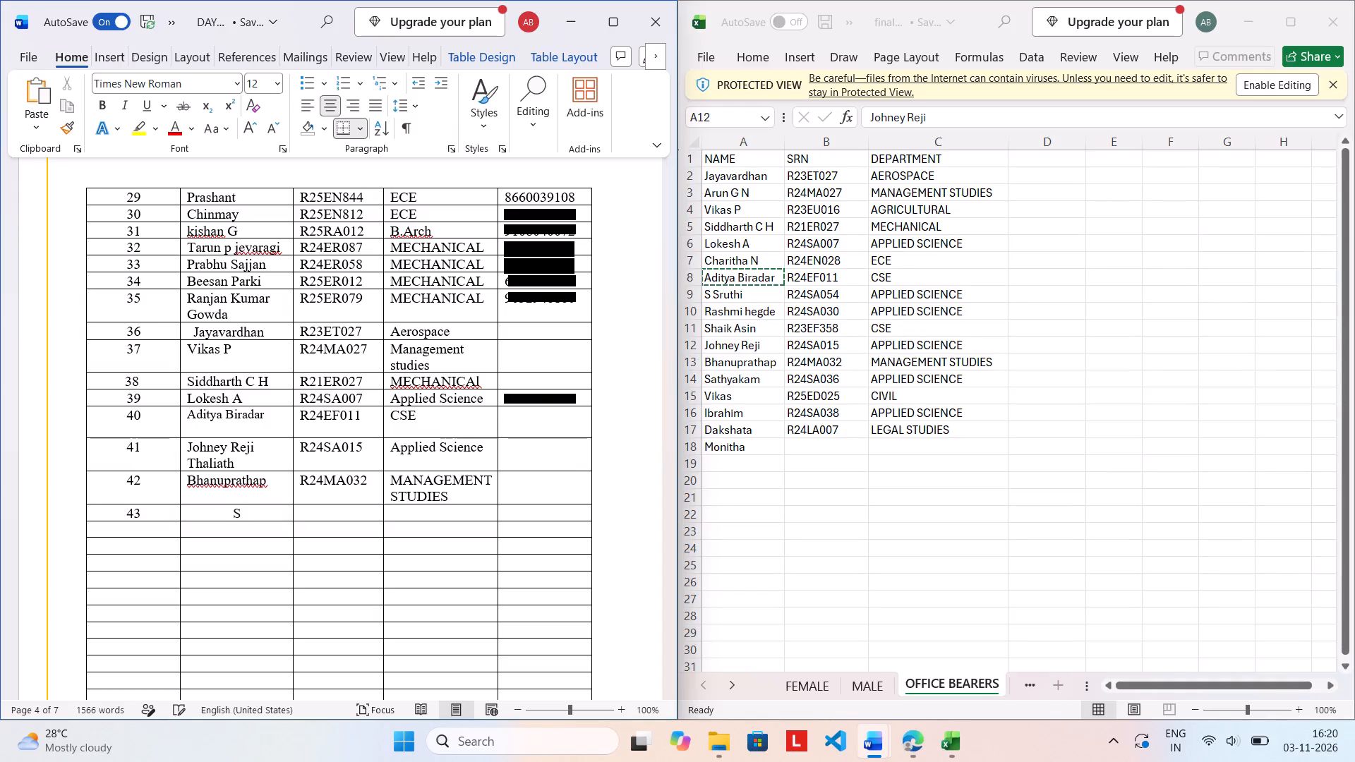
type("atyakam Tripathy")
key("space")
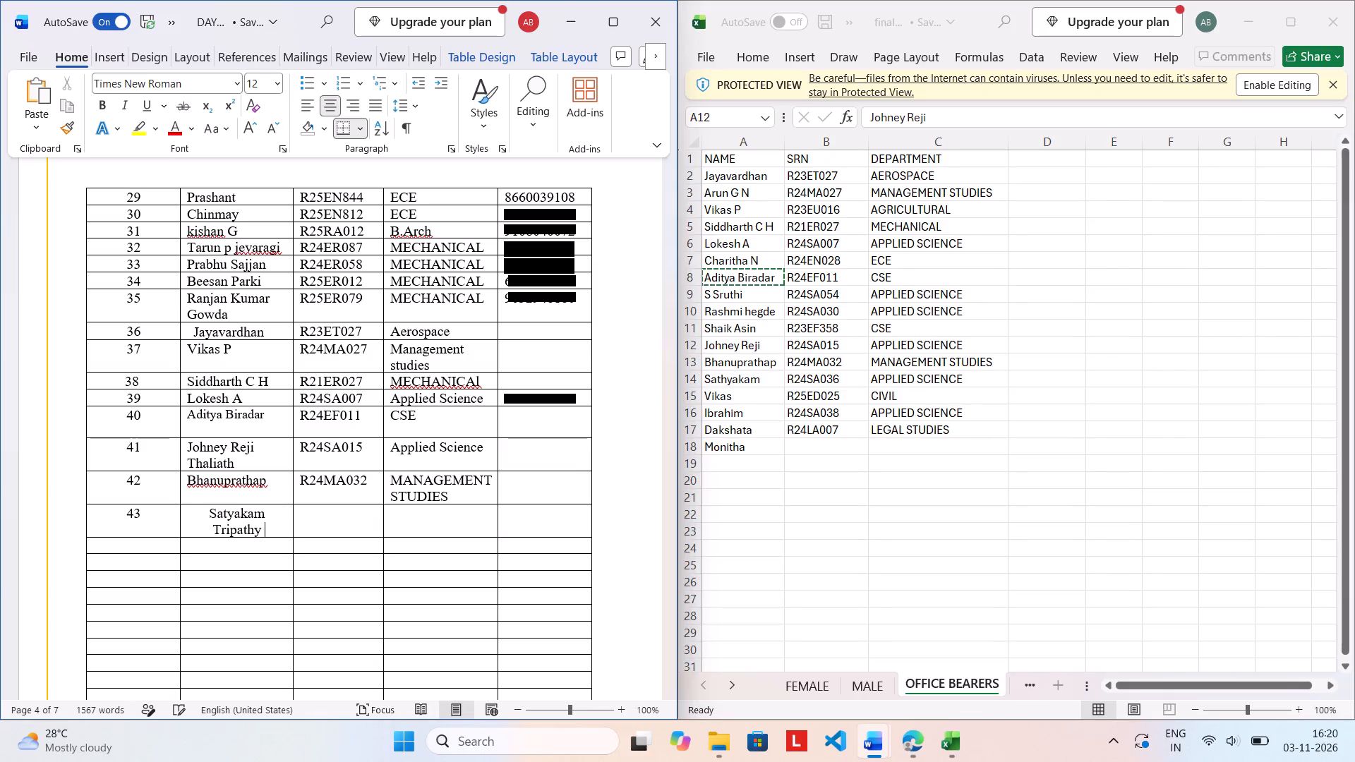
Complete entry 43 with the SRN from workbook row 14 and the department "Apploied science".
left_click(305, 516)
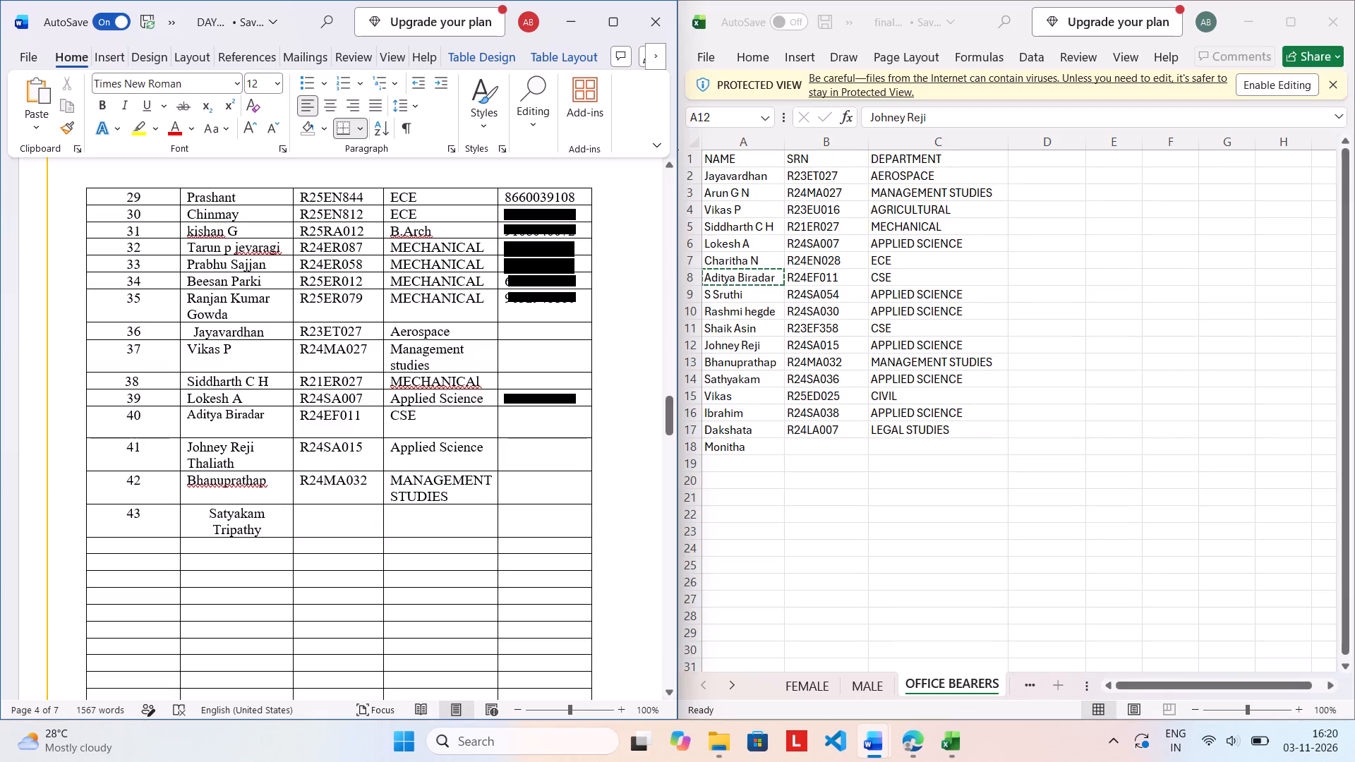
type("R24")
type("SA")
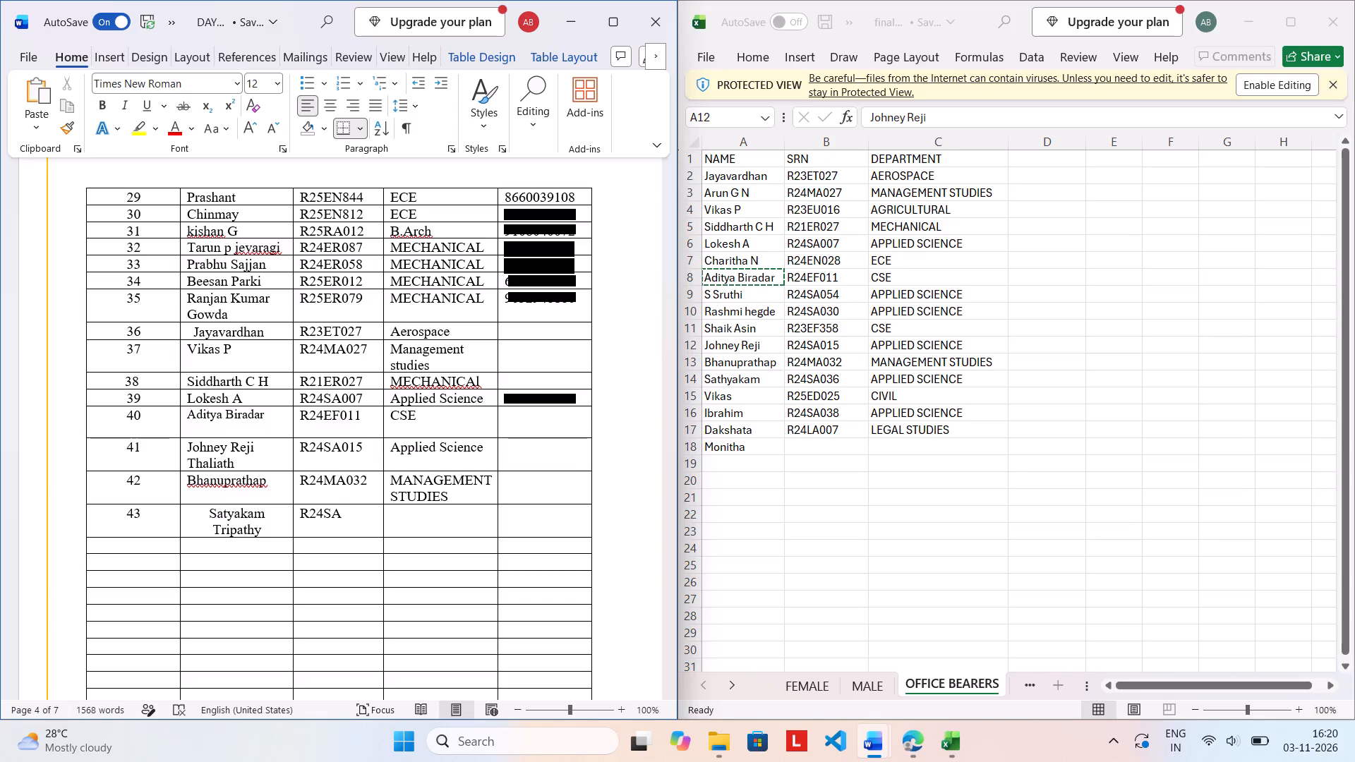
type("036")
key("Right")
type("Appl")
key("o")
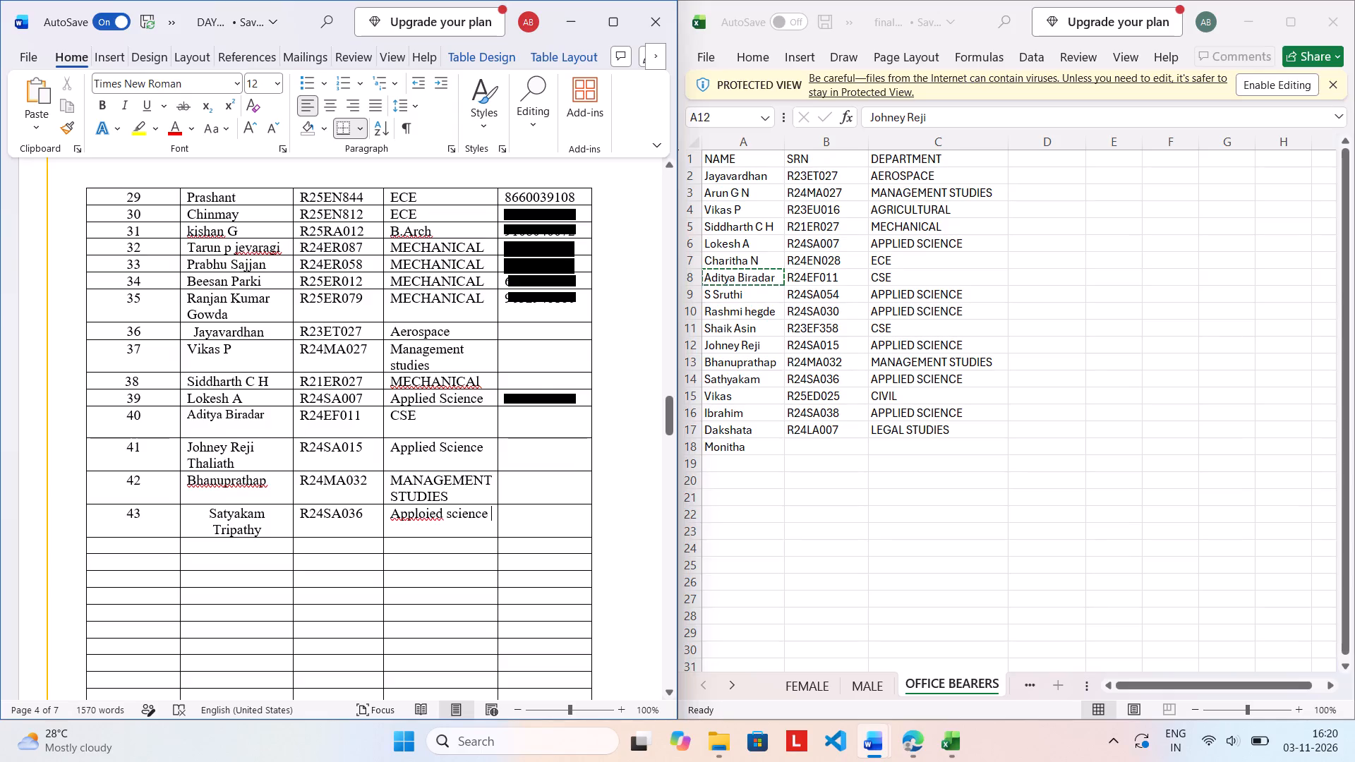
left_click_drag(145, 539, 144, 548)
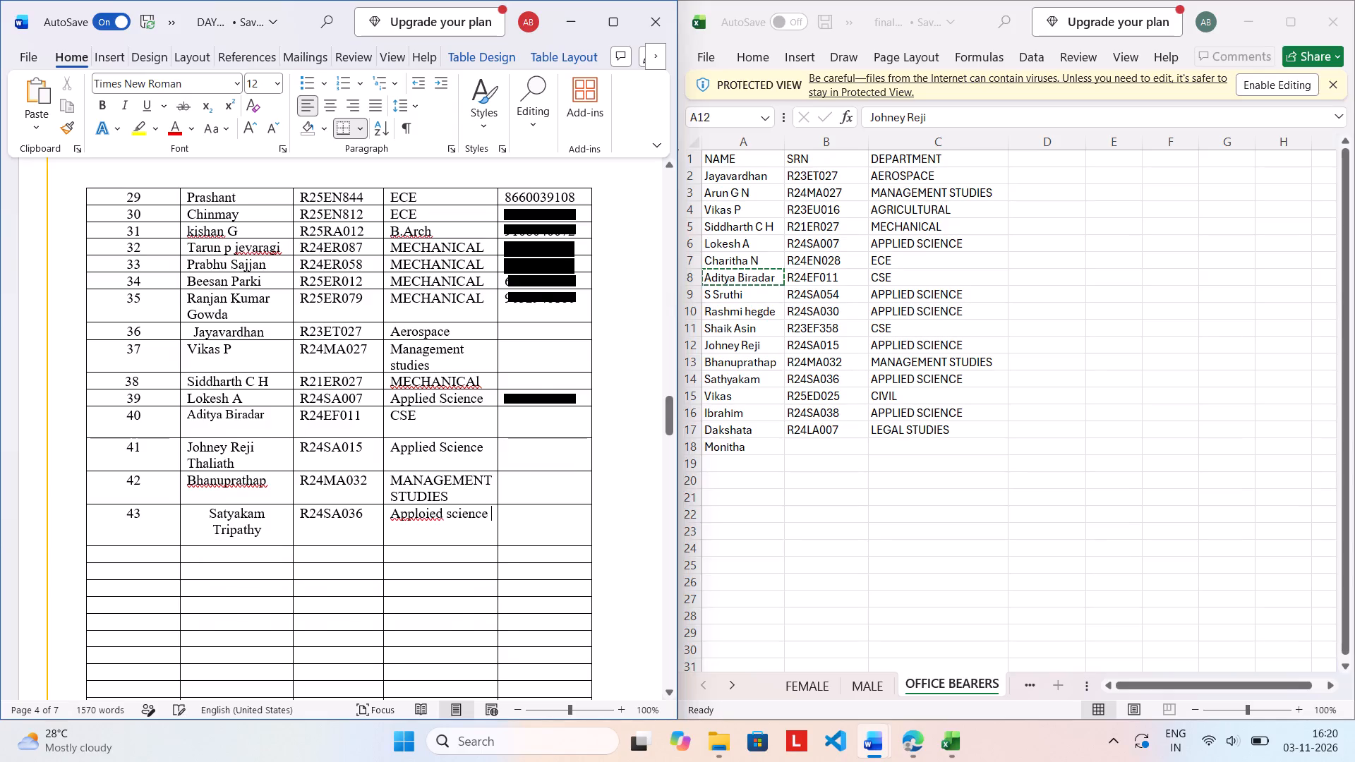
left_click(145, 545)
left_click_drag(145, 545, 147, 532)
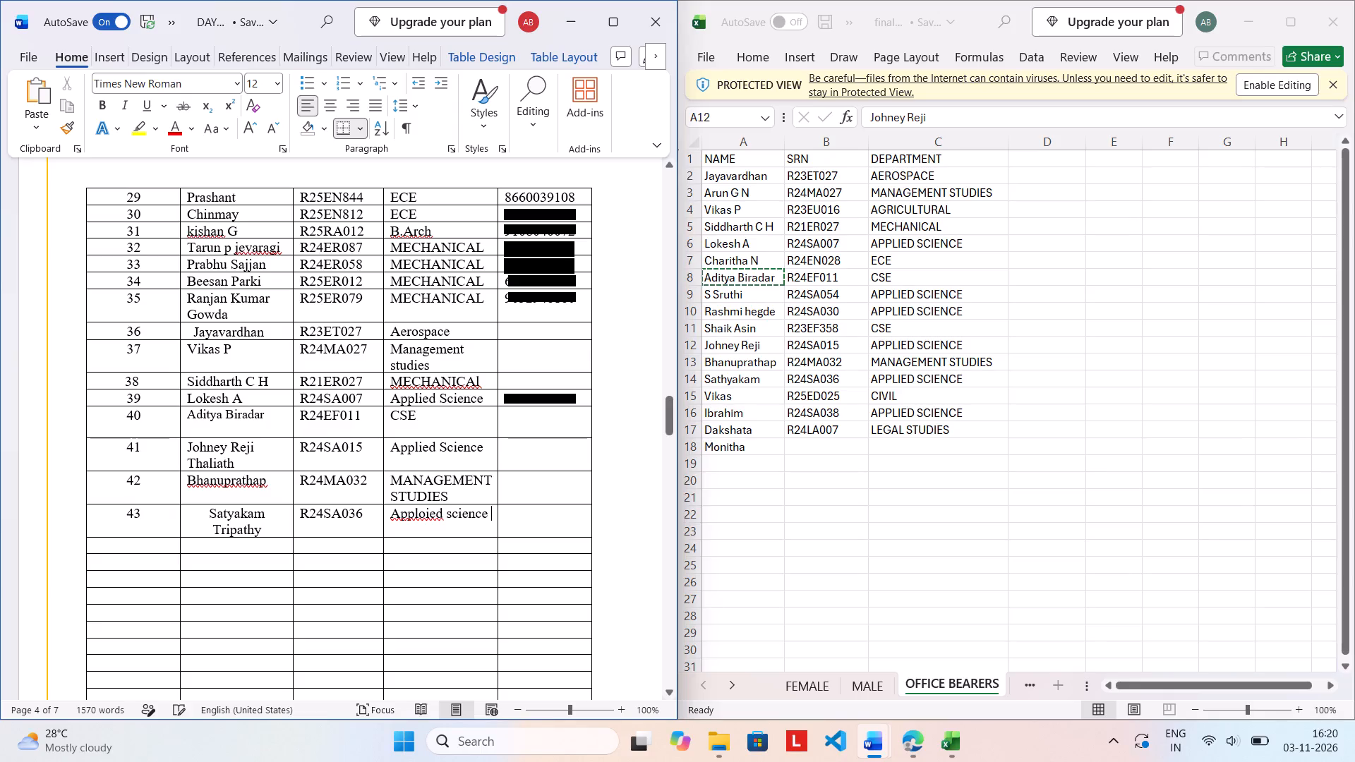
Number the empty row below entry 43 as 44 and enter the name Vikas from workbook row 15.
left_click(144, 550)
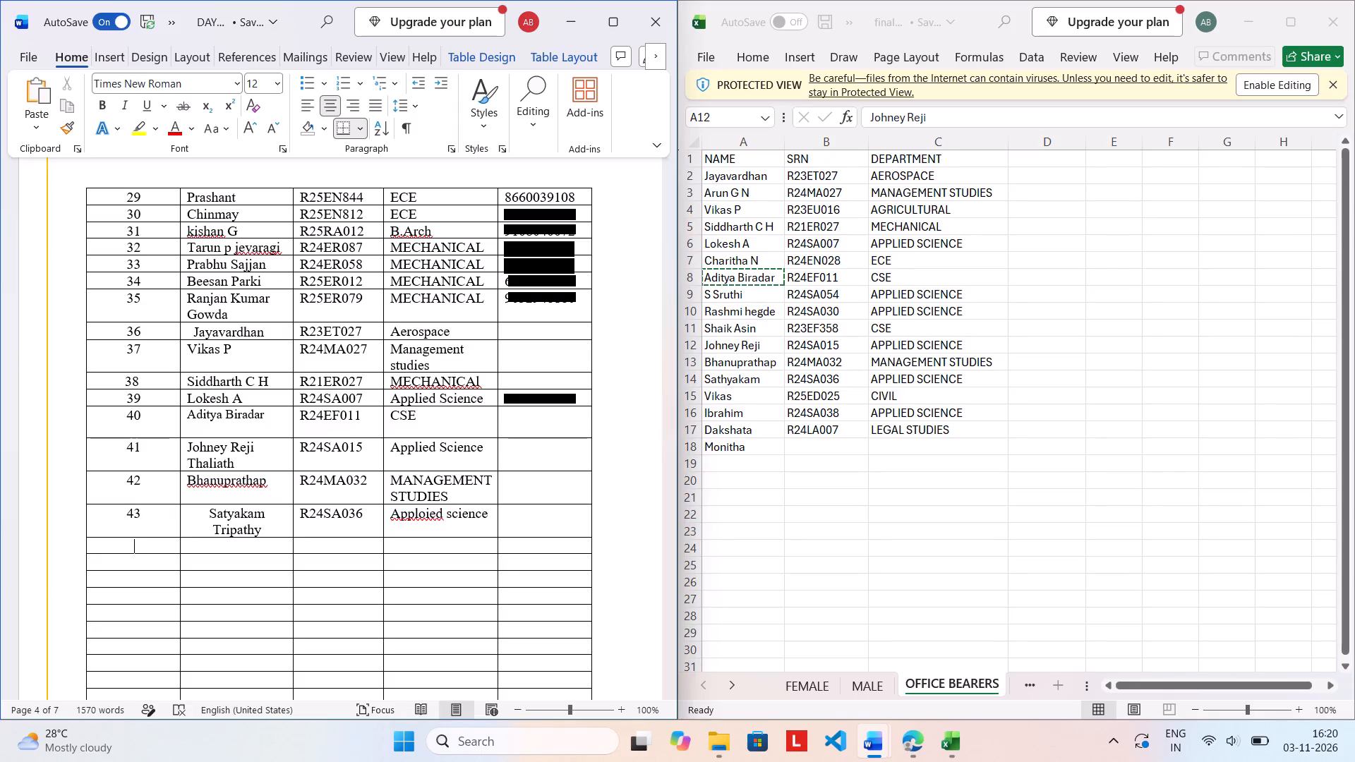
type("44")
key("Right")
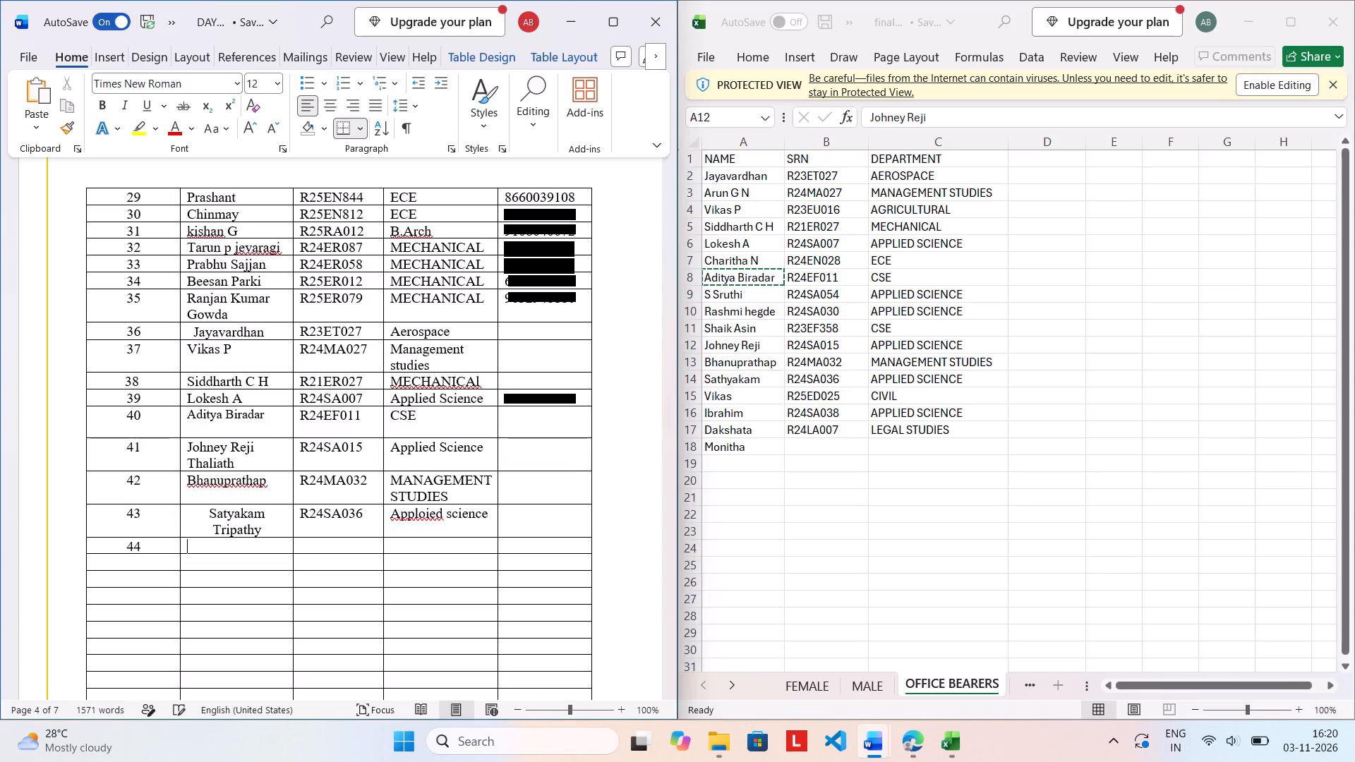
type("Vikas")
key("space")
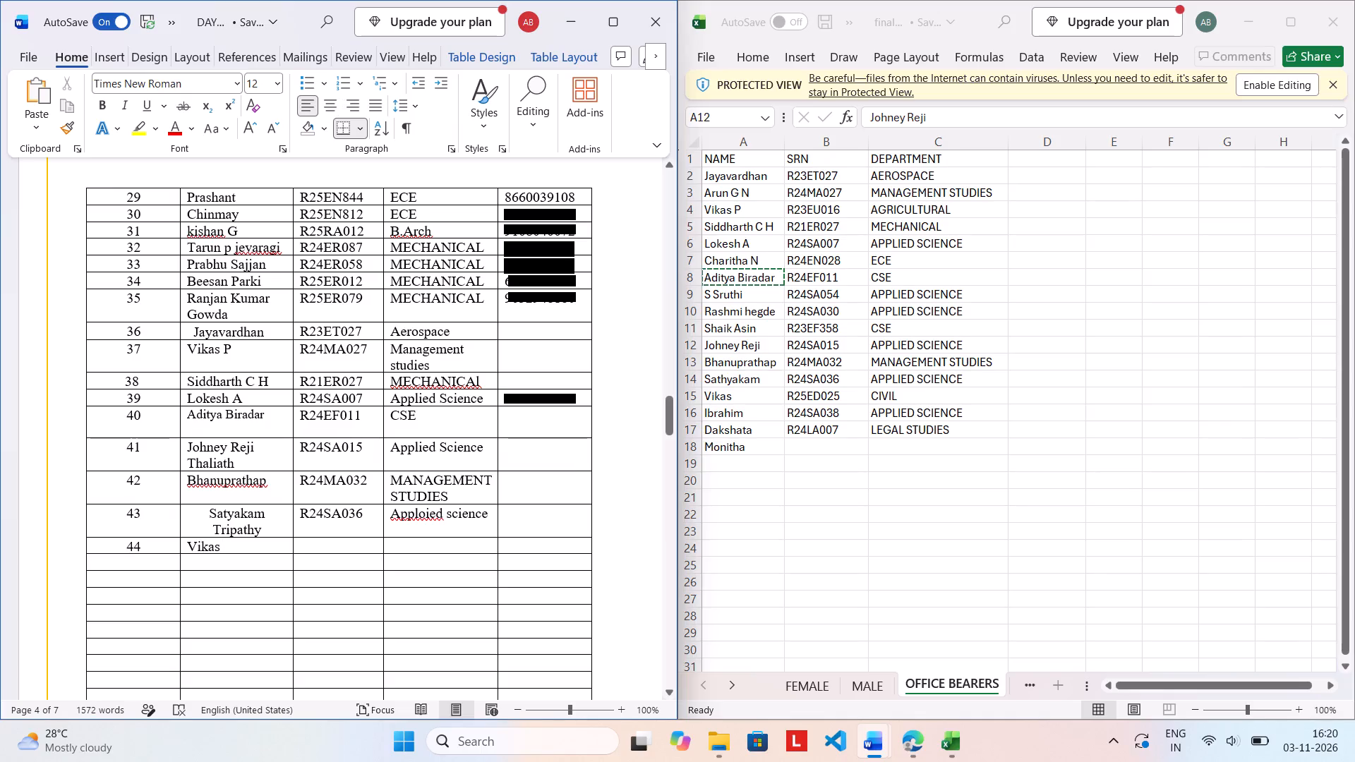
Left-align the name in entry 43 to match the other names.
left_click_drag(210, 509, 260, 528)
left_click(318, 495)
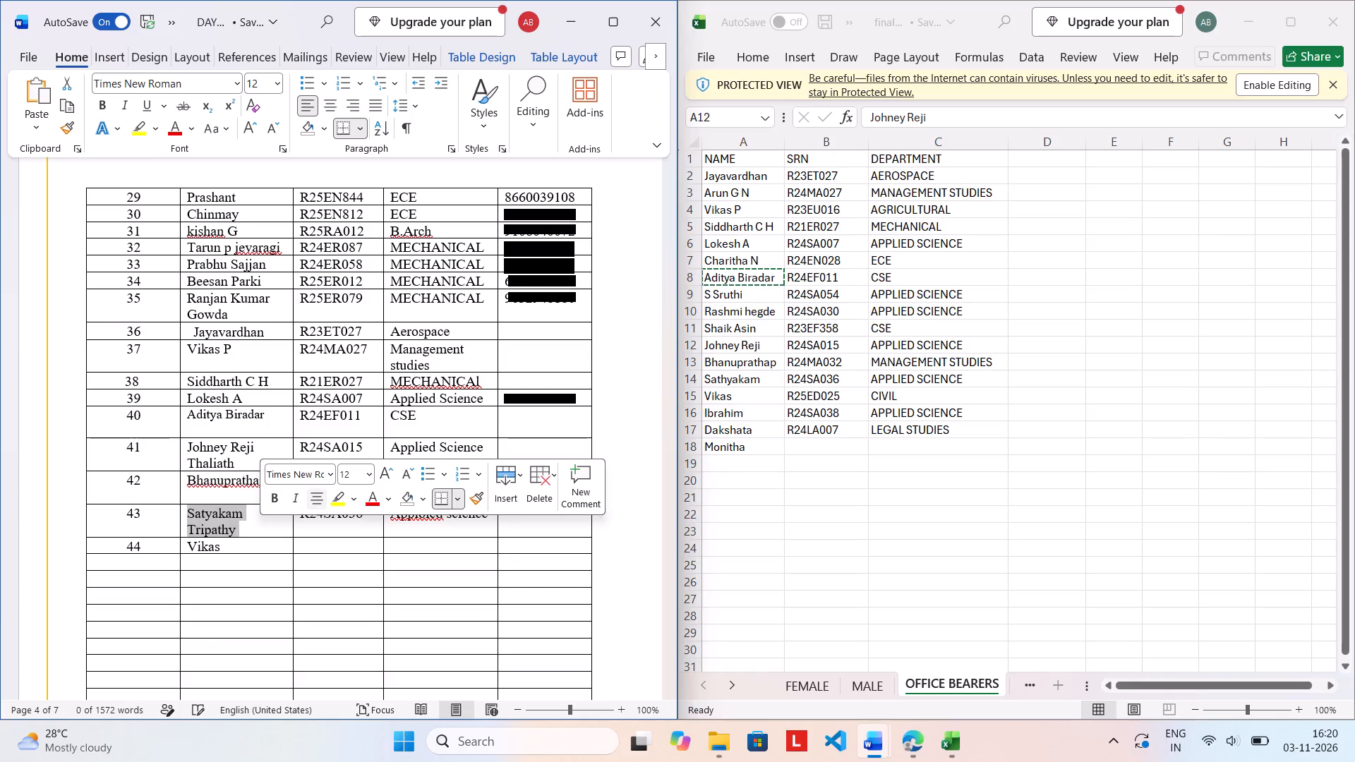
Complete entry 44 with the SRN from workbook row 15 and the department "Civil".
left_click(336, 552)
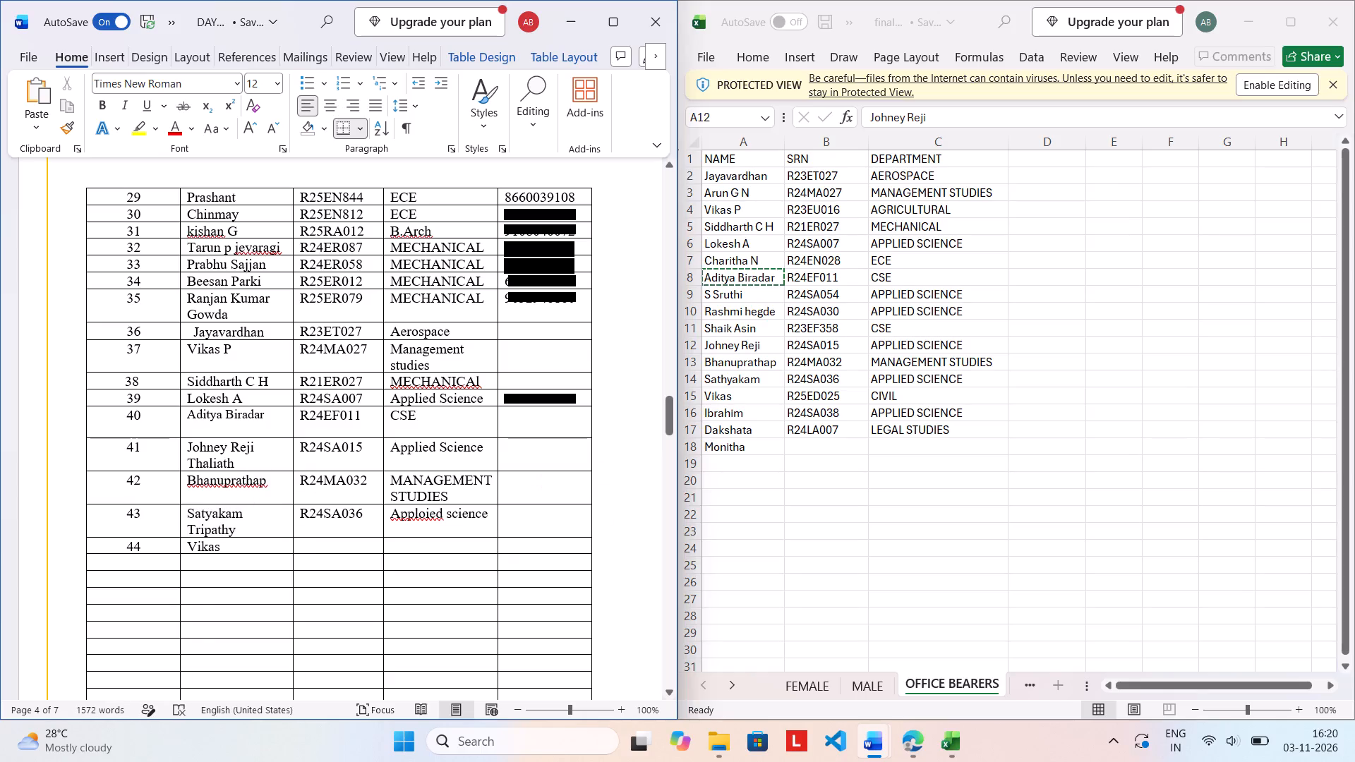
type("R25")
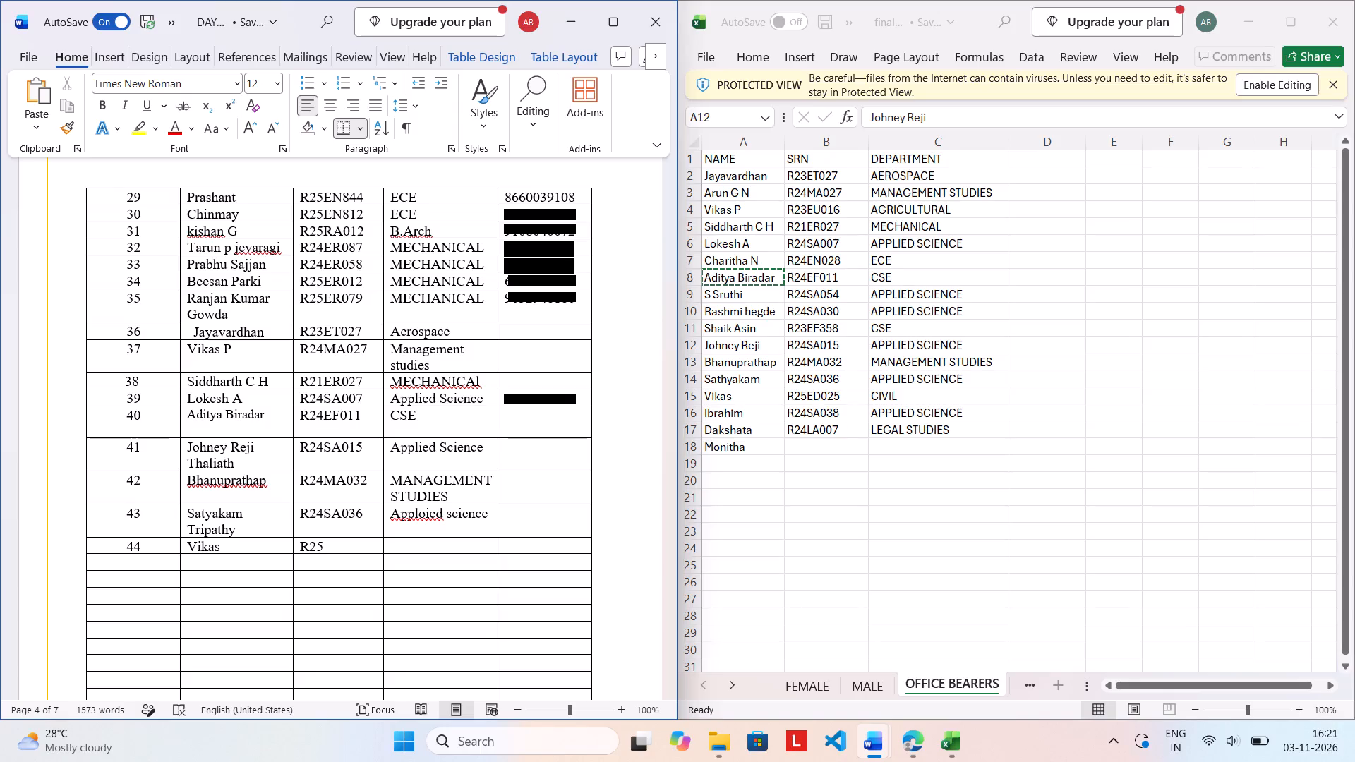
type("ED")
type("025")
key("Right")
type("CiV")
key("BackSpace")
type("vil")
Number the empty row below entry 44 as 45 and enter the full name of the office bearer in workbook row 16.
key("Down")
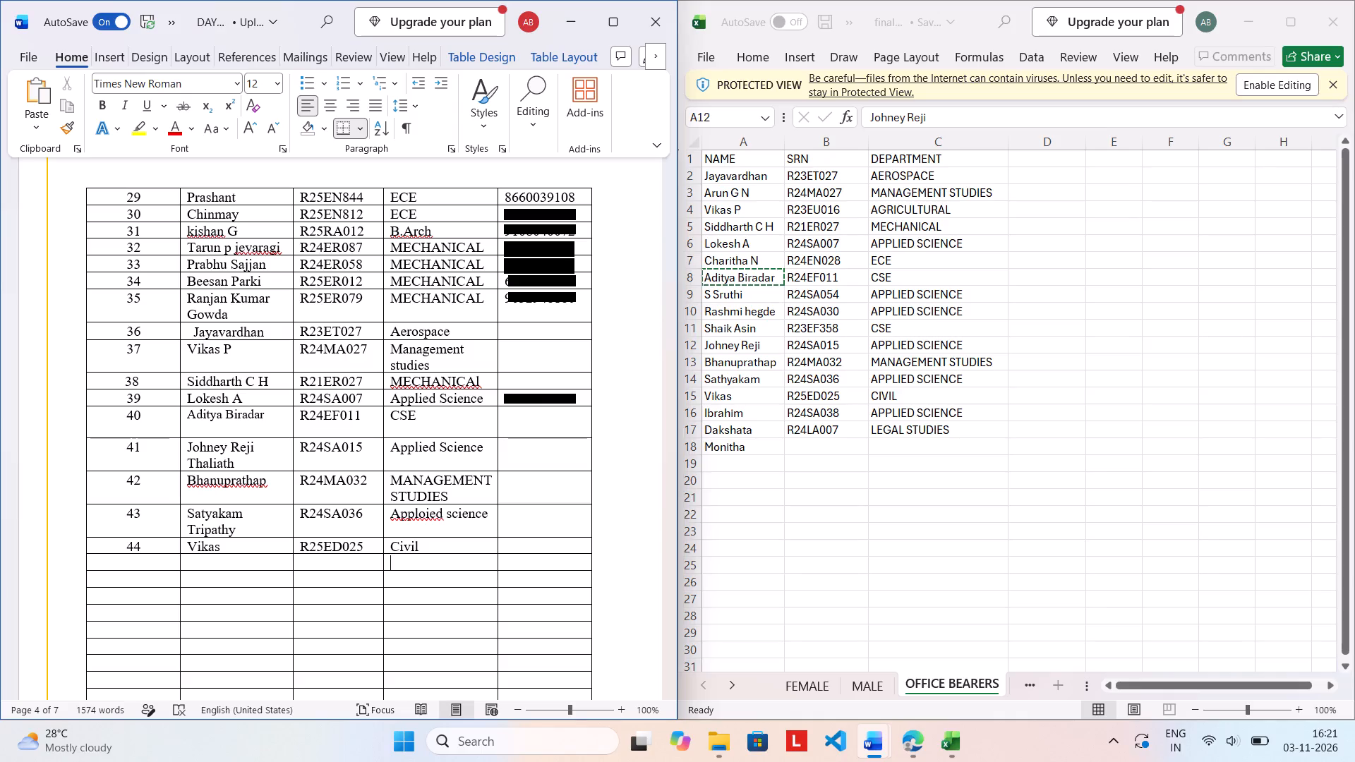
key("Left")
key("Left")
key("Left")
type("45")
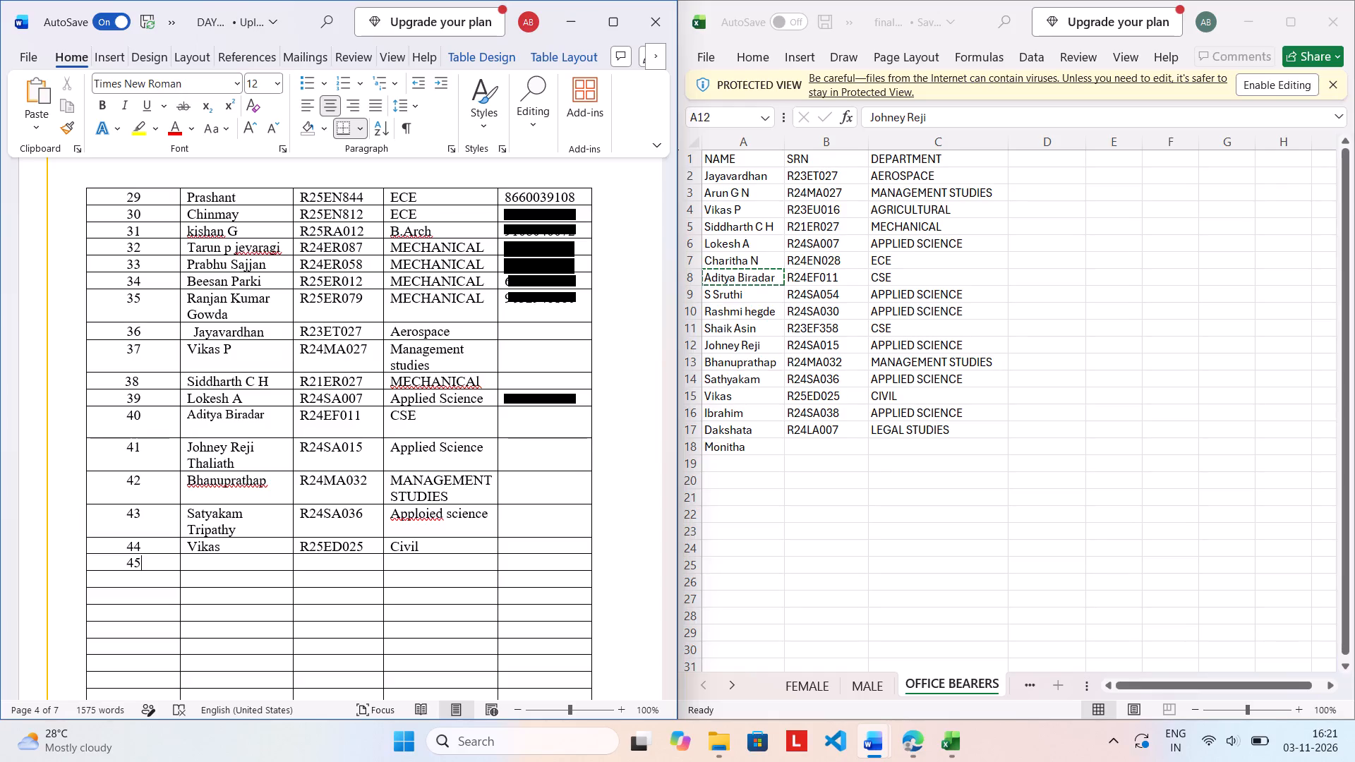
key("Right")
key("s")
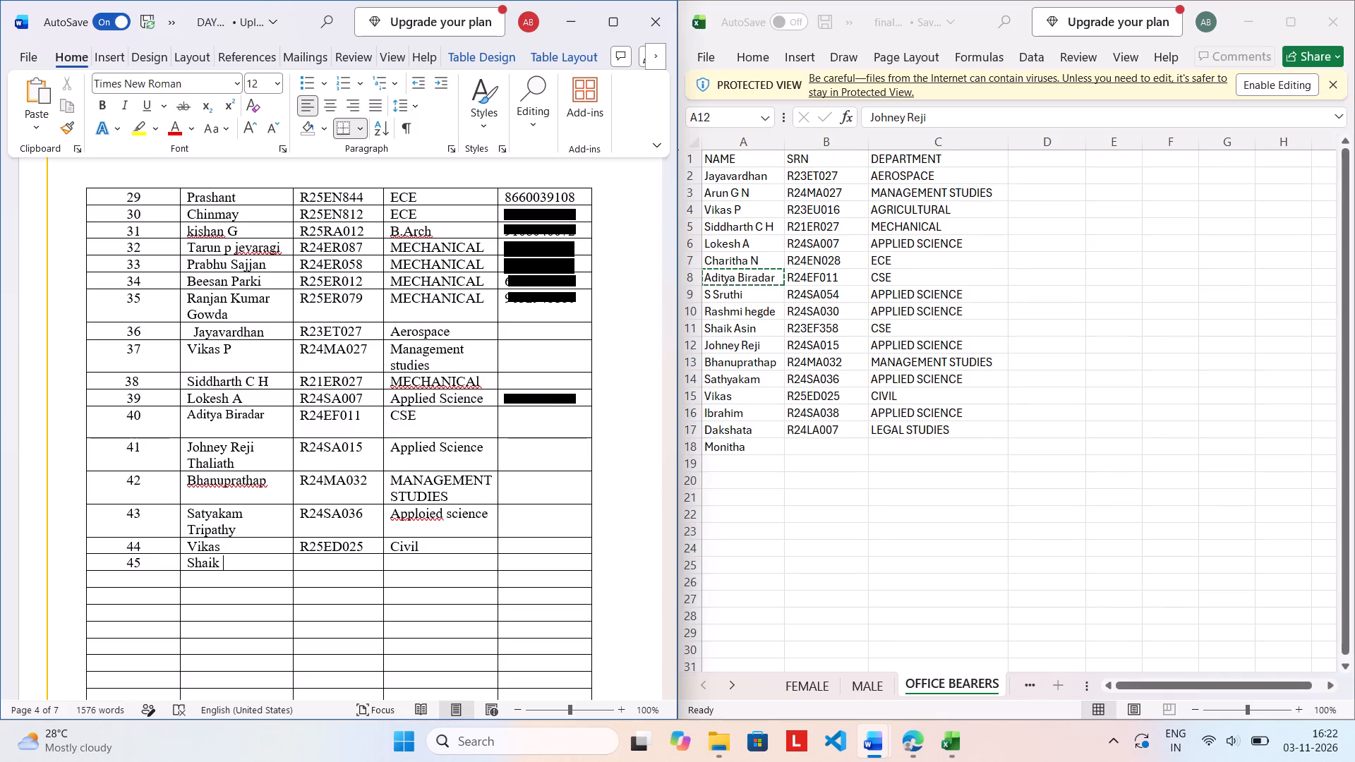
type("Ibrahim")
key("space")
Complete entry 45 with the SRN from workbook row 16 and the department "Applied science".
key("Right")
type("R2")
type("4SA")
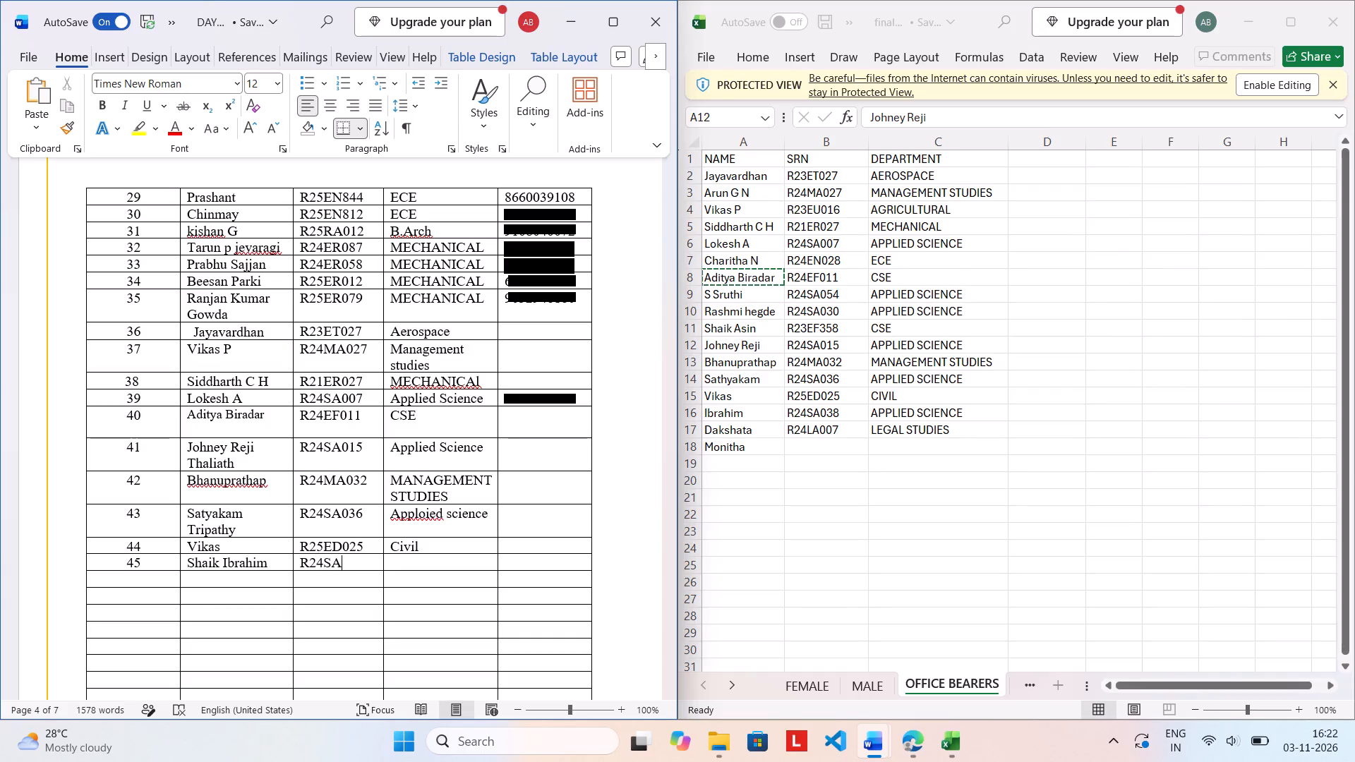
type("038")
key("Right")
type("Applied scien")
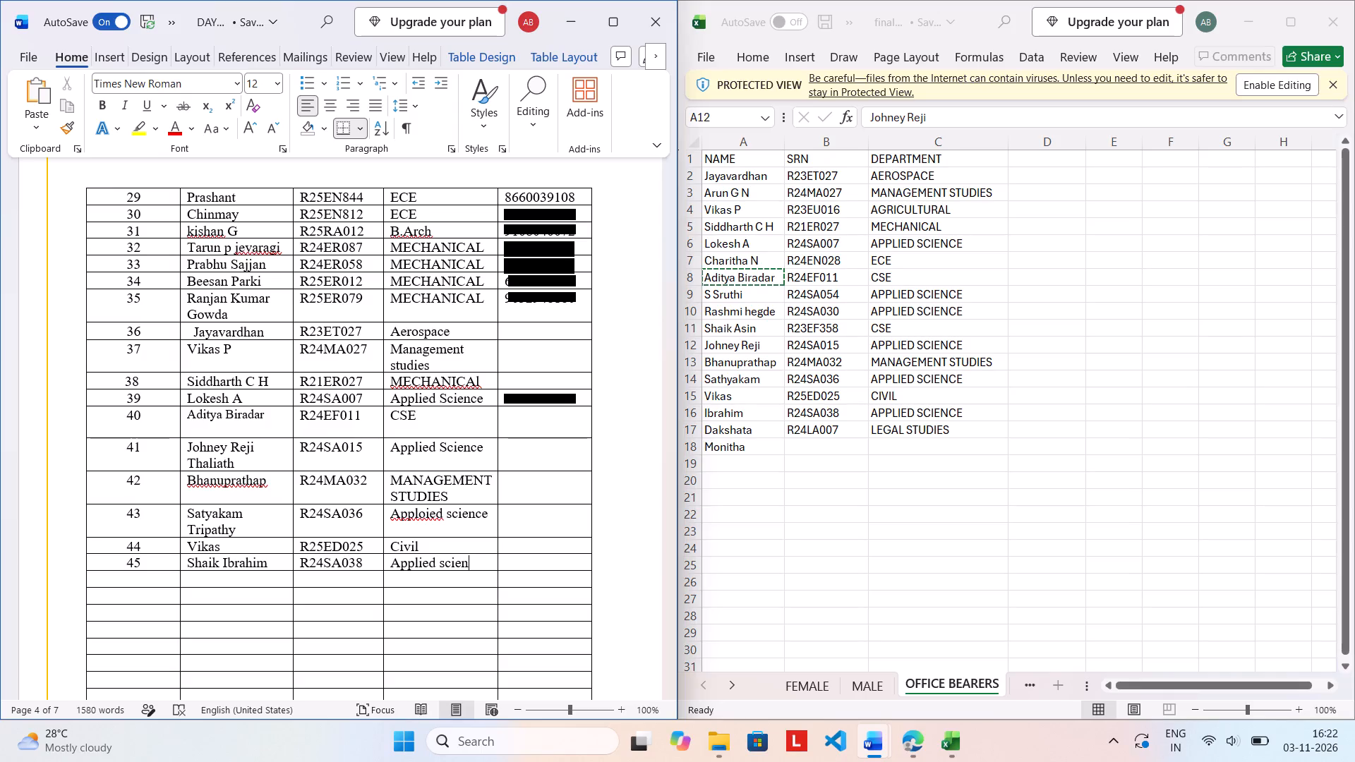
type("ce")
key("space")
Number the empty row below entry 45 as 46 and go to its name cell.
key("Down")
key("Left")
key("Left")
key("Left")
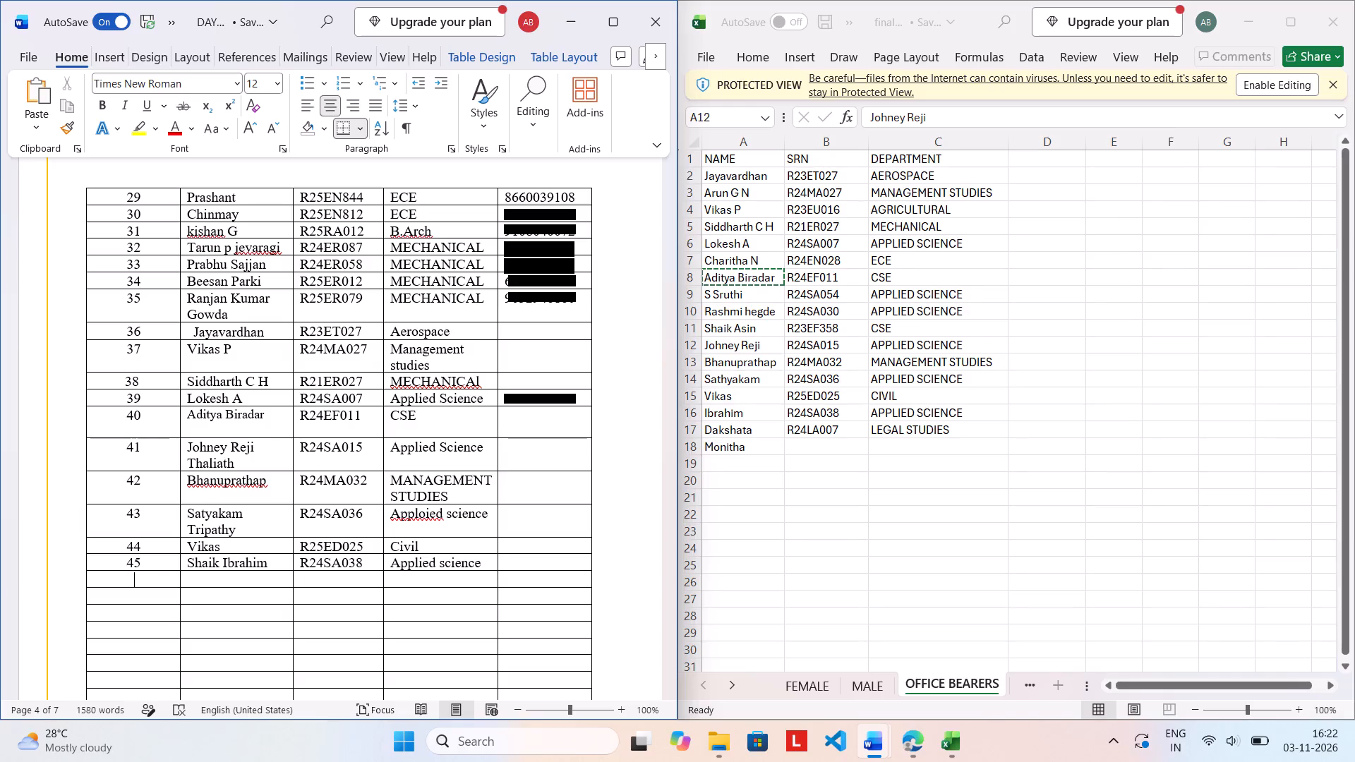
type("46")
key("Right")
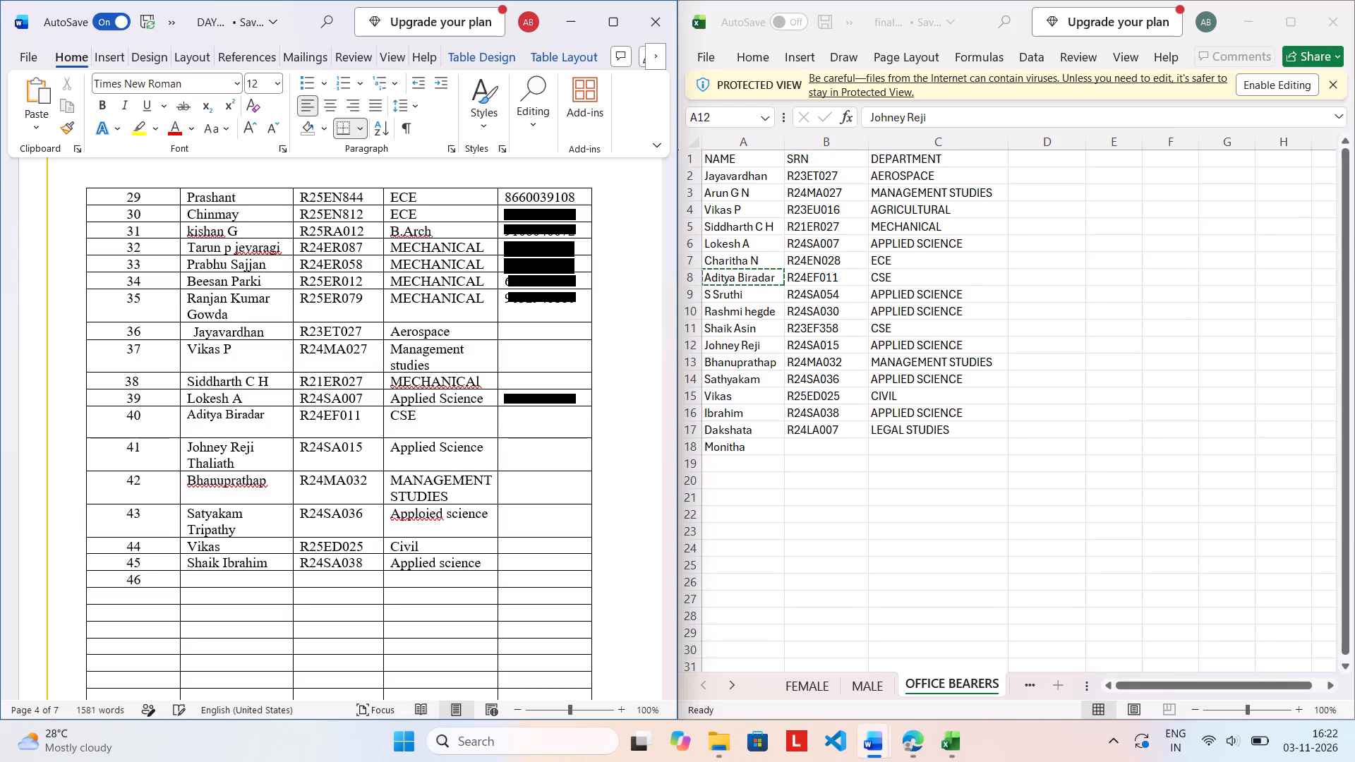
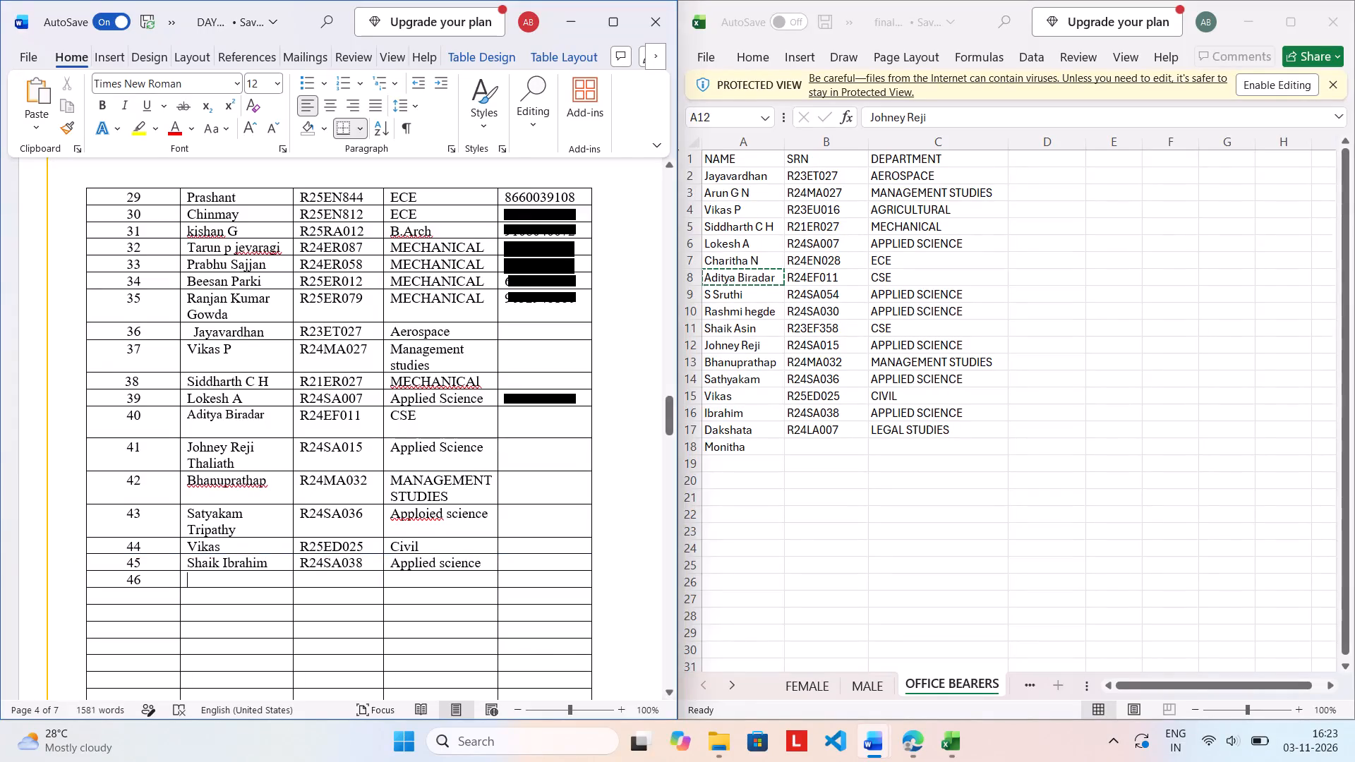
Correct the spelling of entry 43's department to "Applied science".
left_click(426, 521)
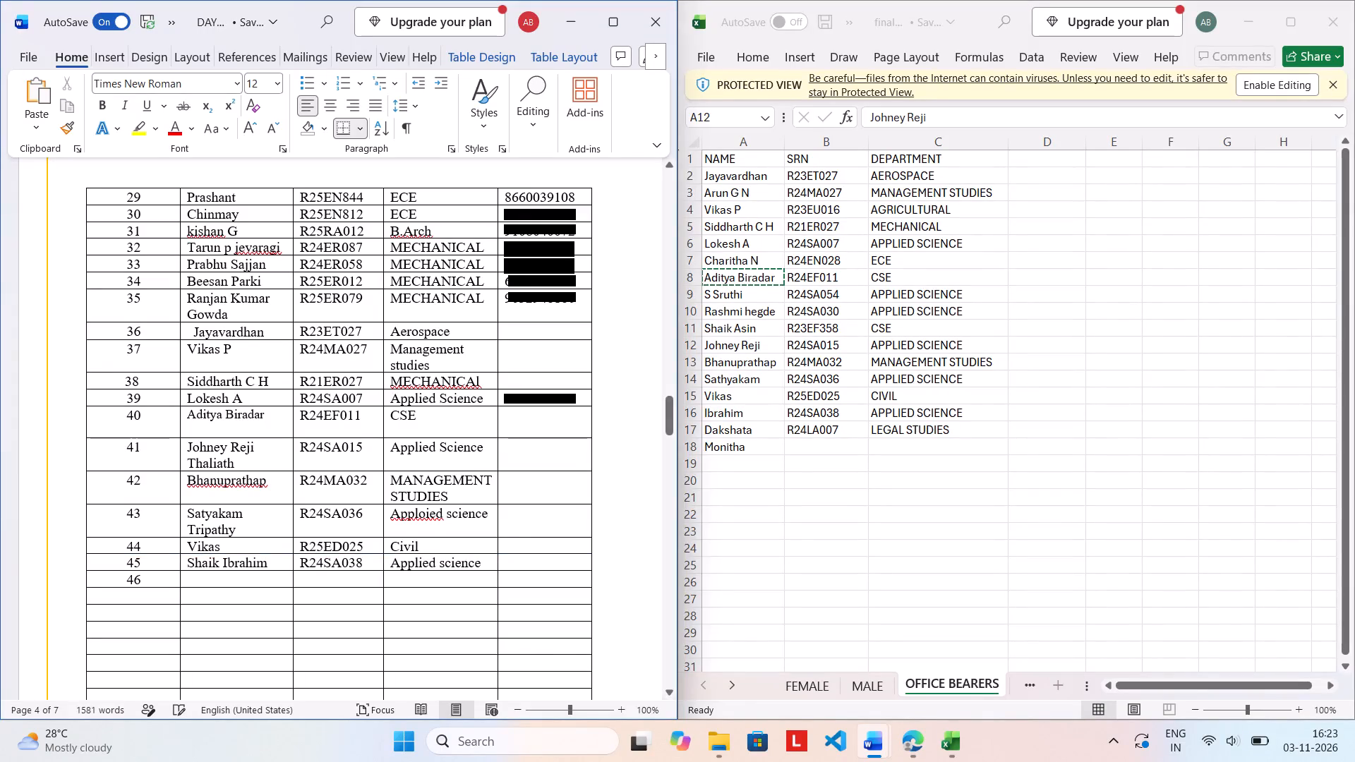
key("BackSpace")
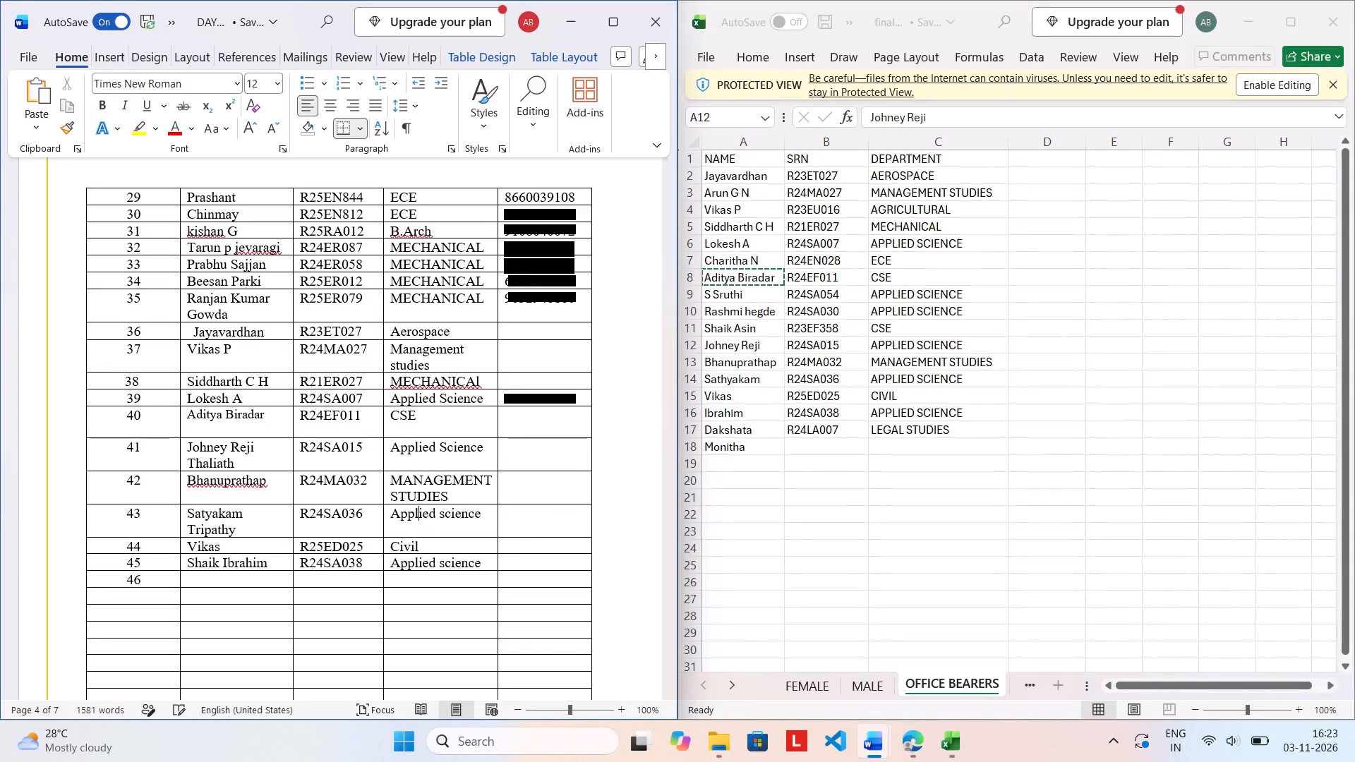
Review the boys' volunteer table from its start and check it against the camp boys and girls list PDFs in Edge.
scroll(471, 461, "up", 1)
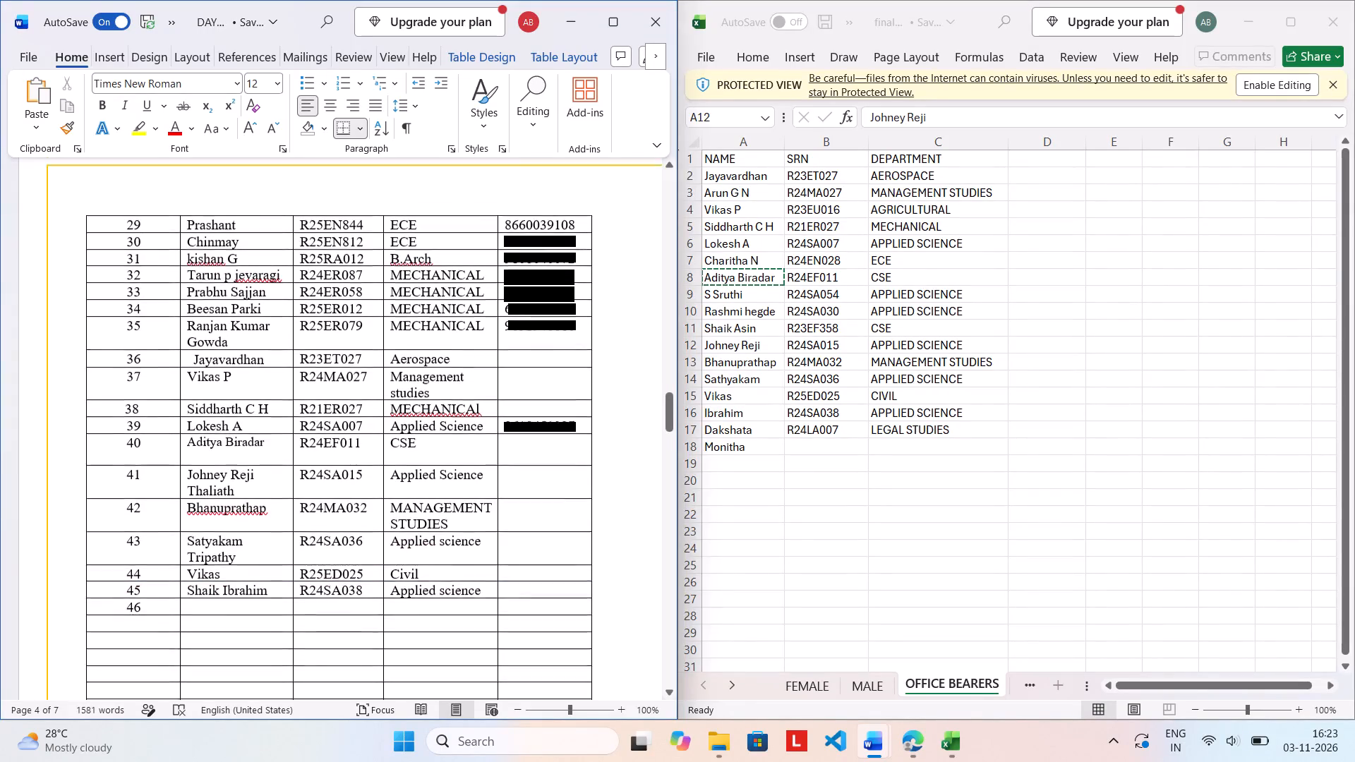
scroll(471, 461, "up", 2)
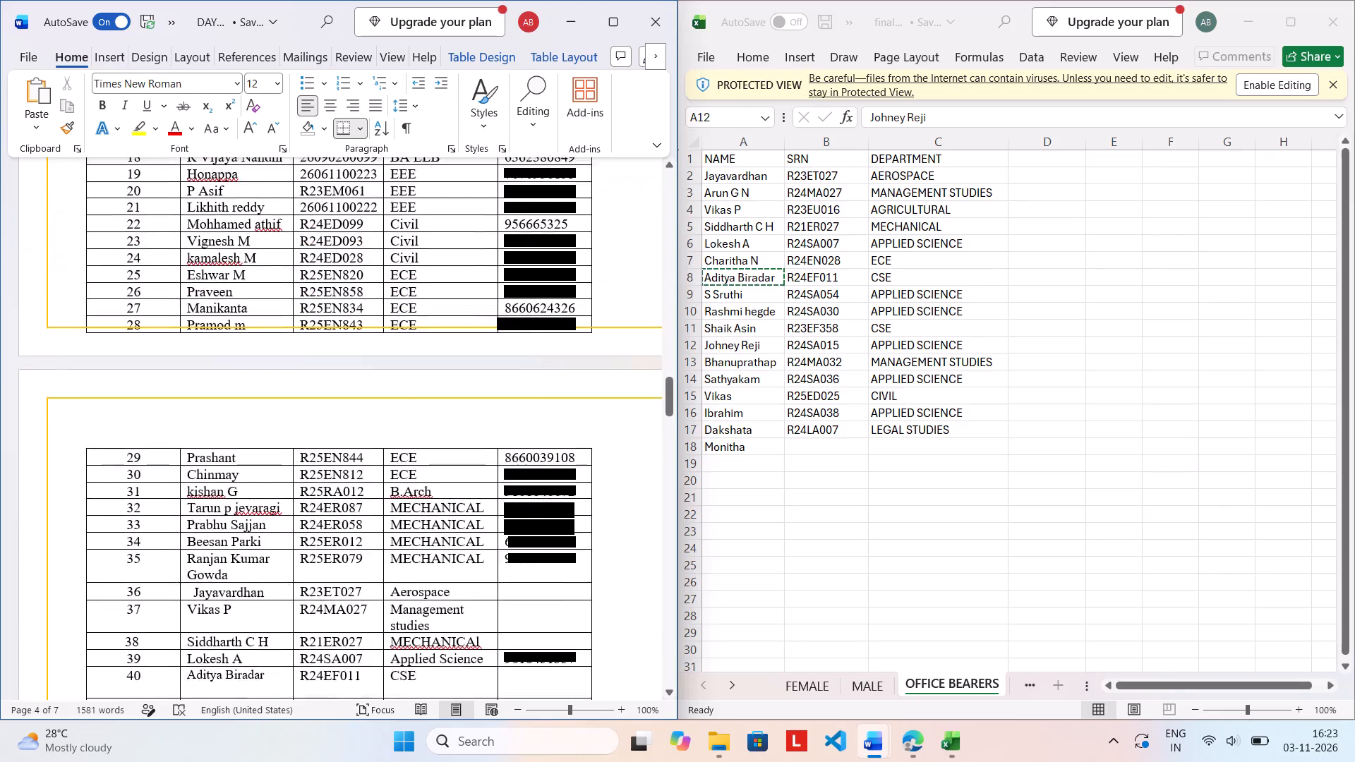
scroll(471, 461, "up", 2)
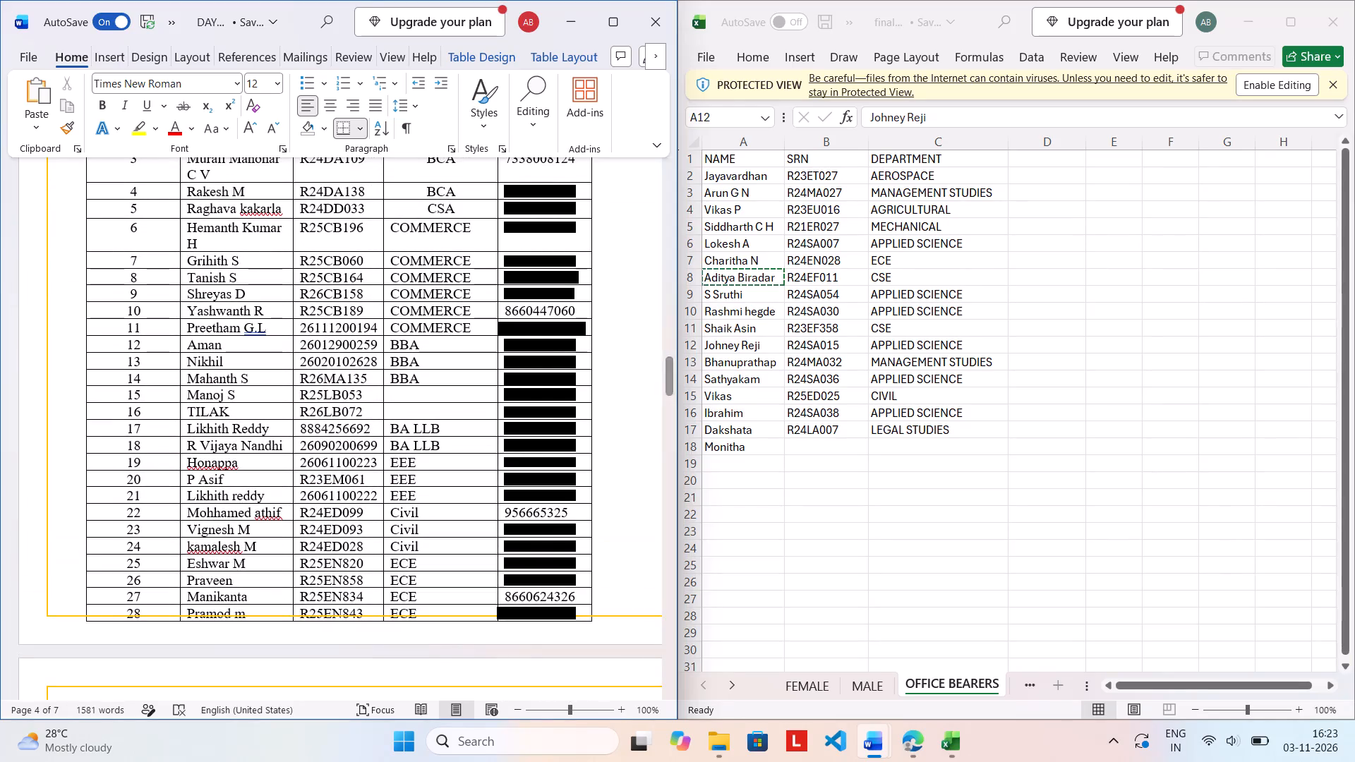
left_click(907, 736)
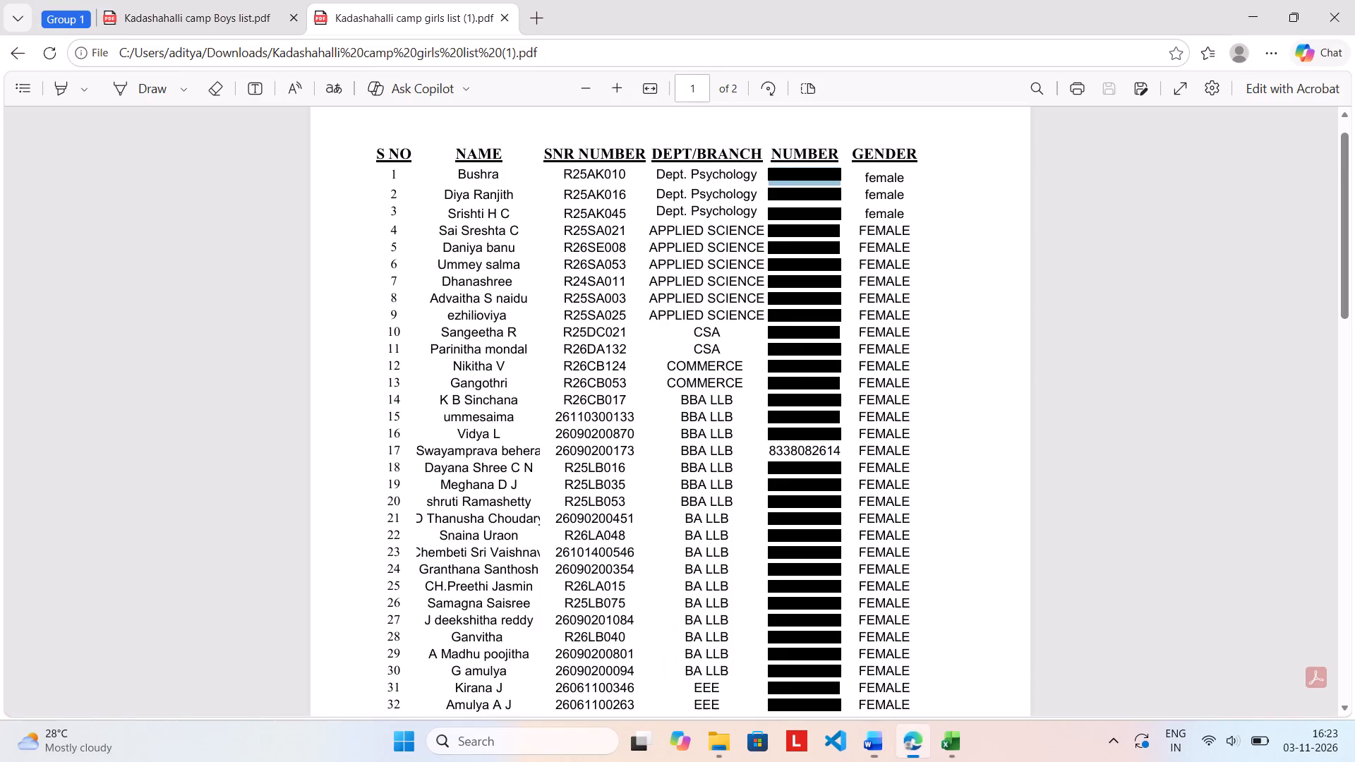
scroll(805, 445, "up", 2)
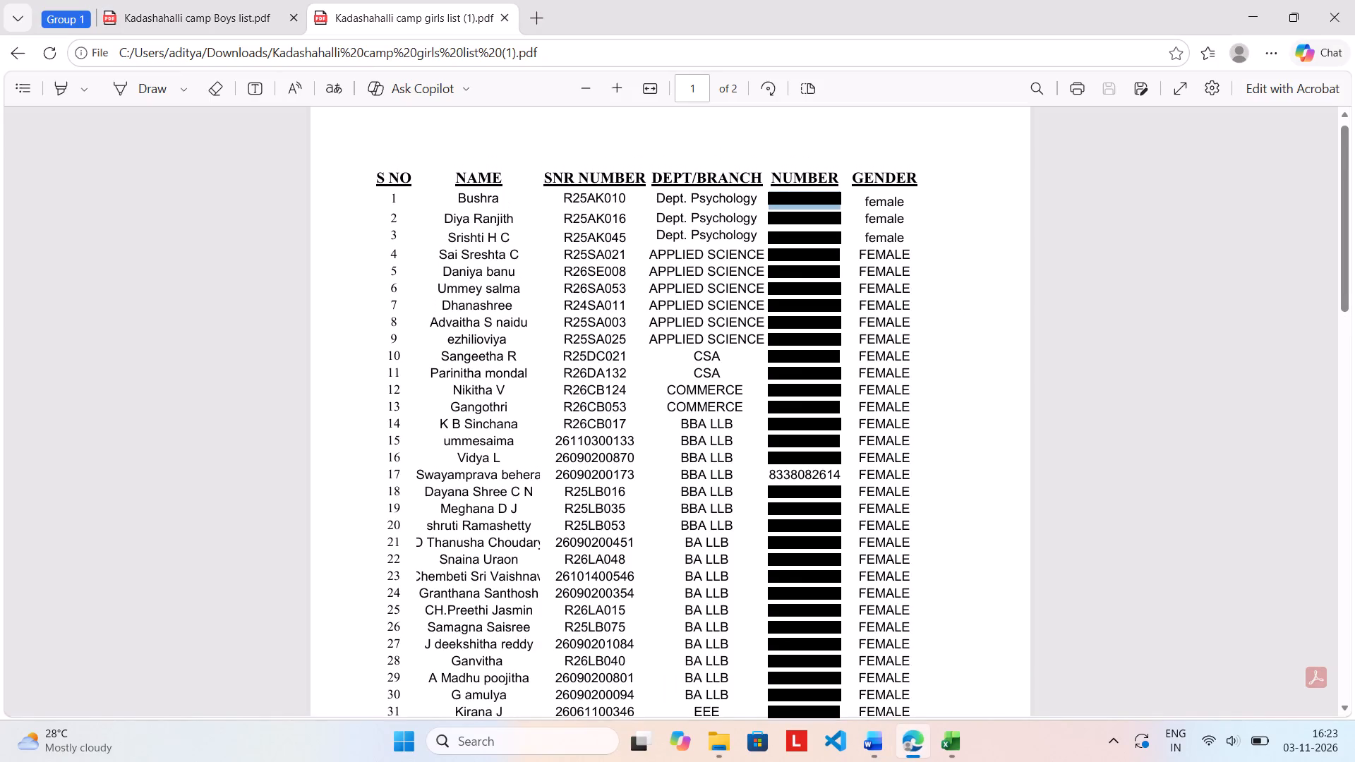
scroll(805, 445, "down", 2)
left_click(102, 0)
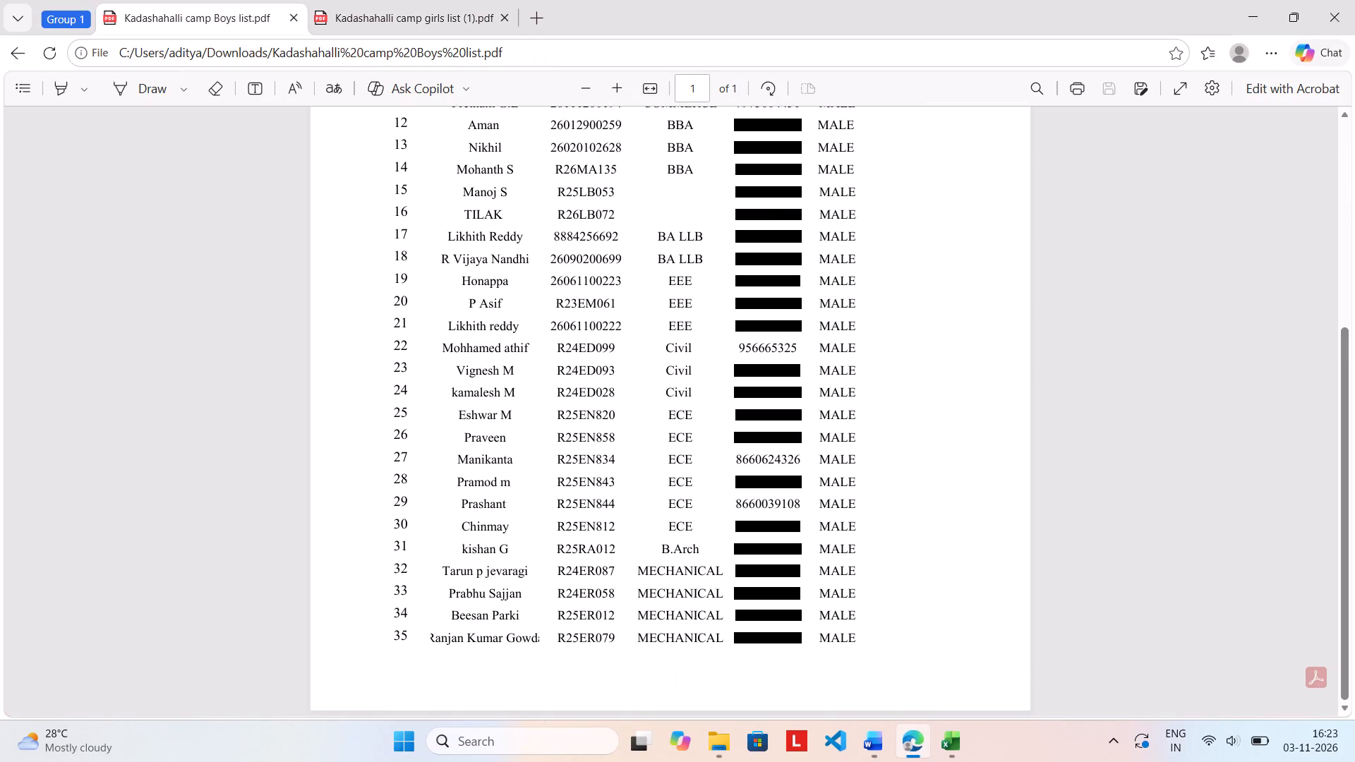
left_click(433, 210)
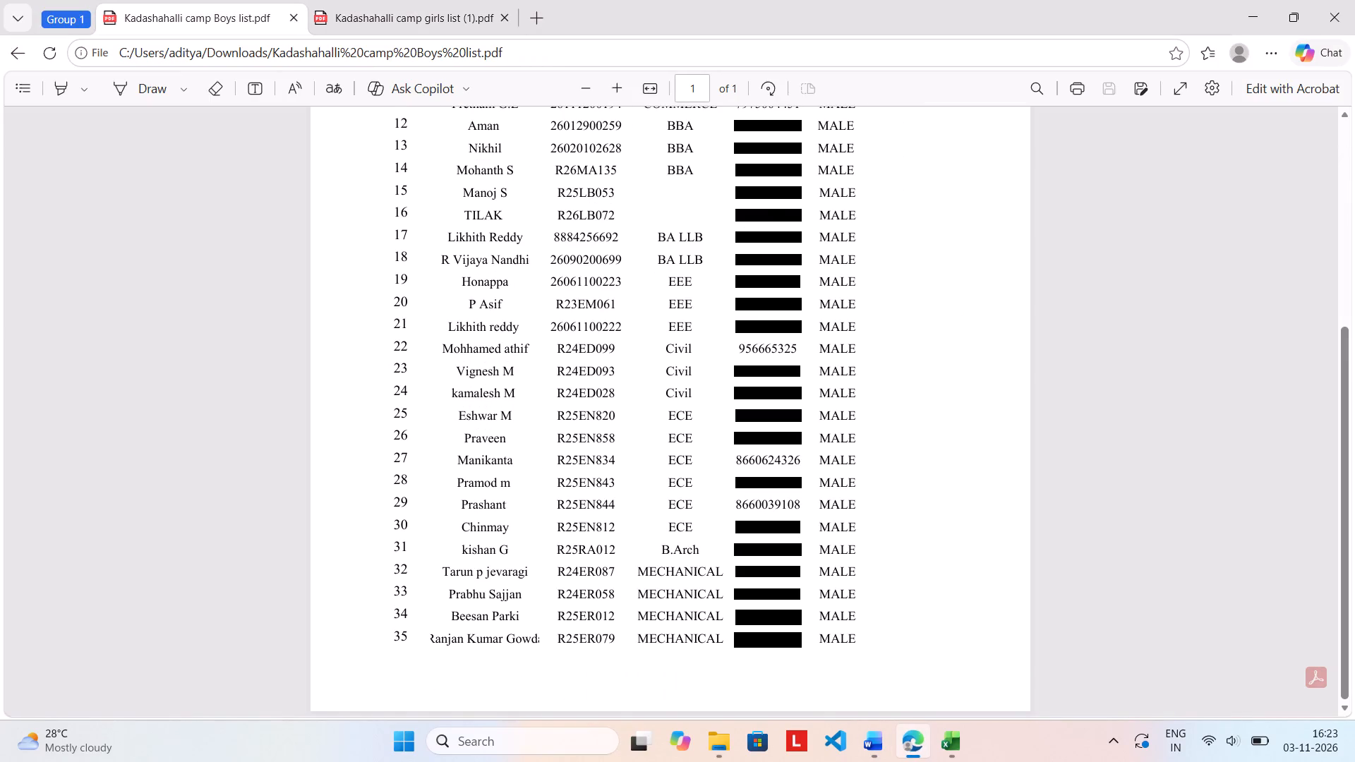
left_click(1260, 1)
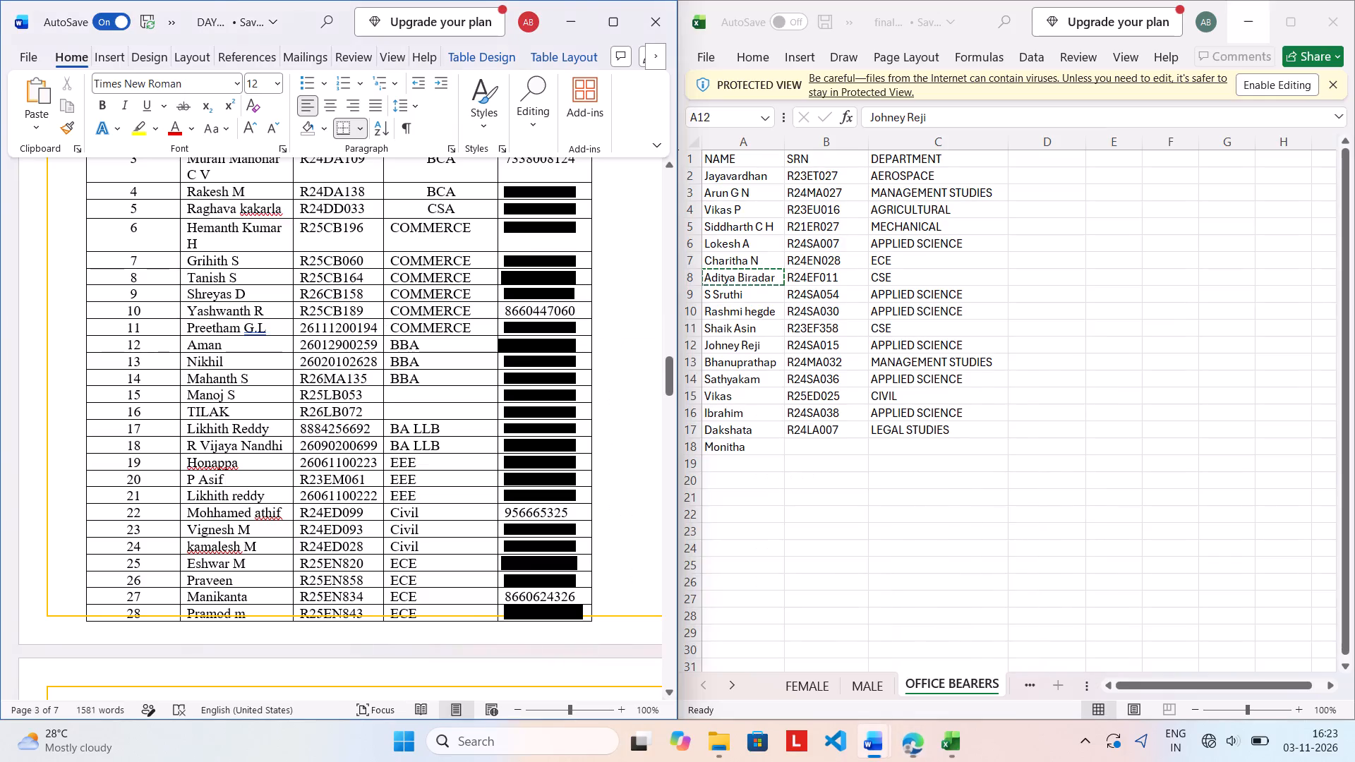
scroll(536, 209, "up", 3)
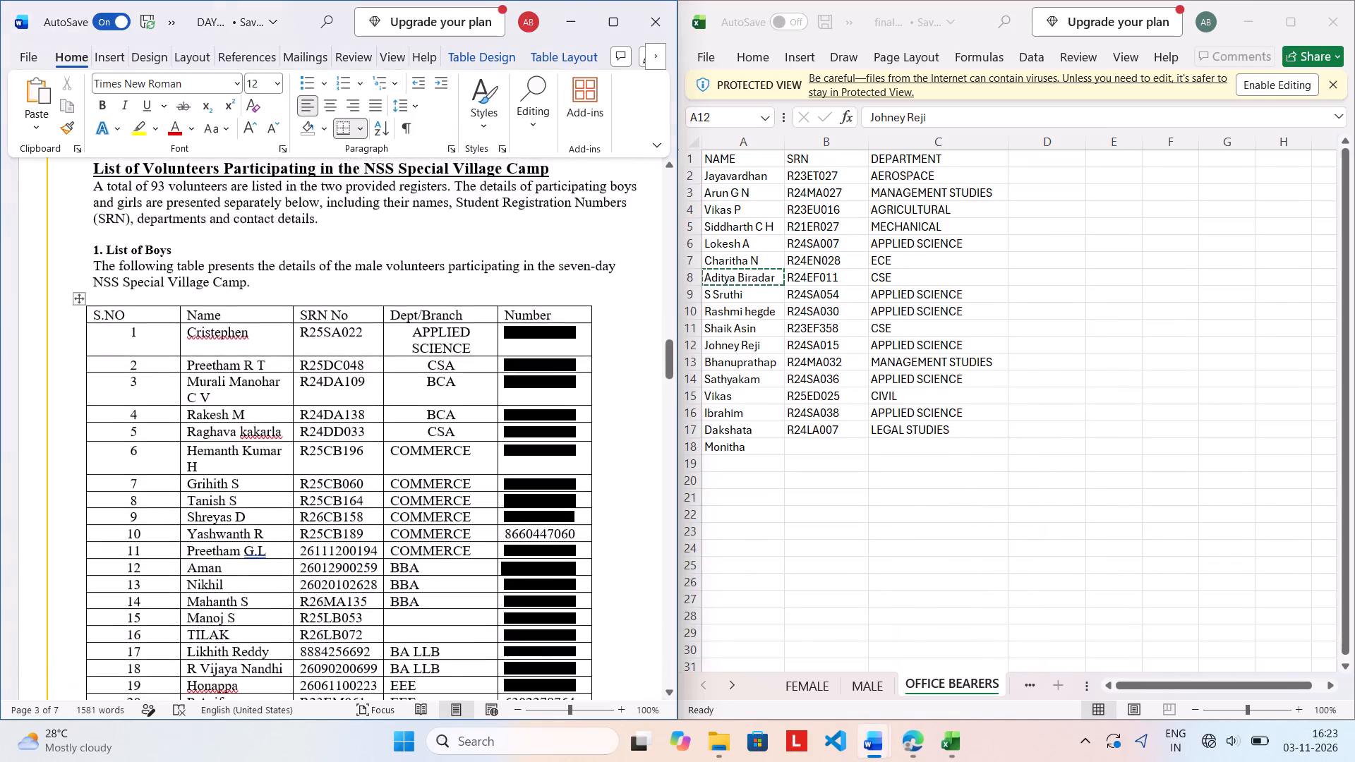
scroll(536, 209, "down", 3)
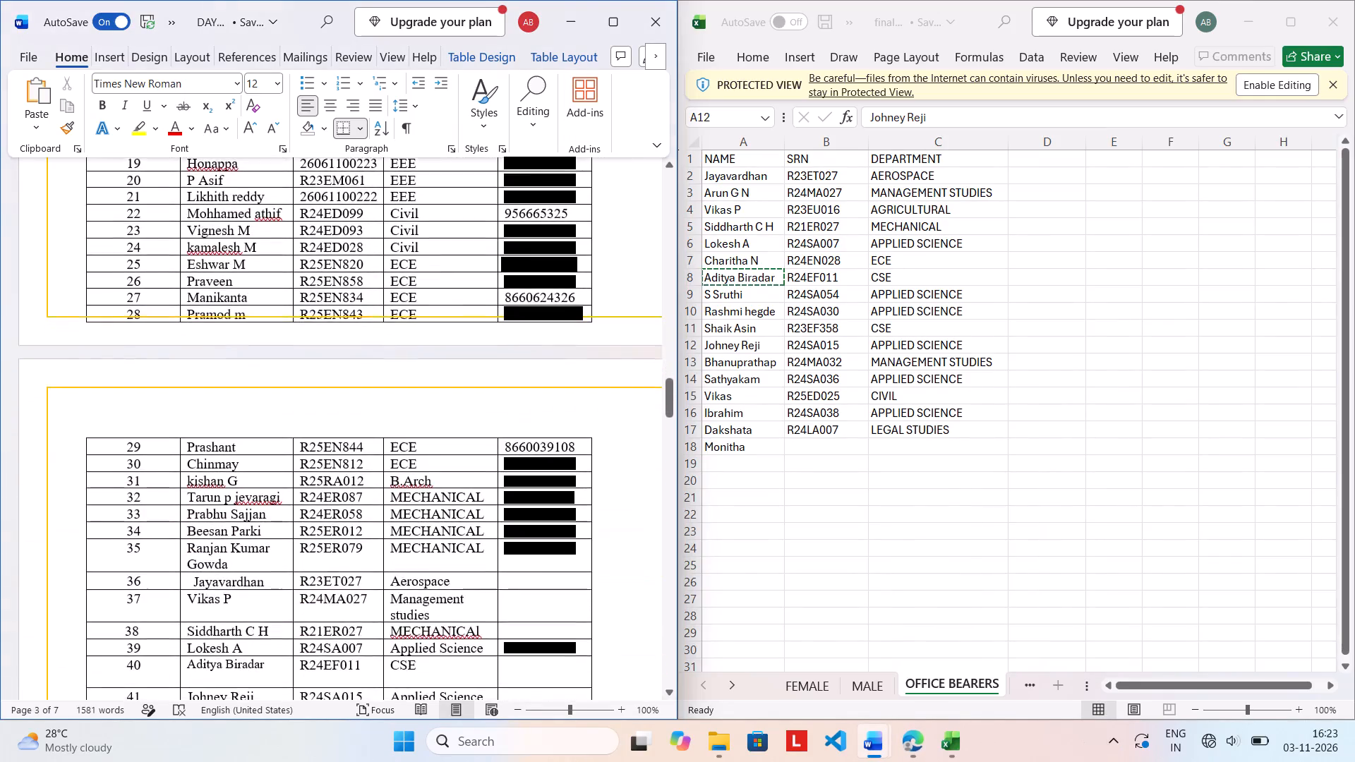
Insert three blank lines before the "2. List of Girls" heading to move it onto the next page.
scroll(536, 209, "down", 4)
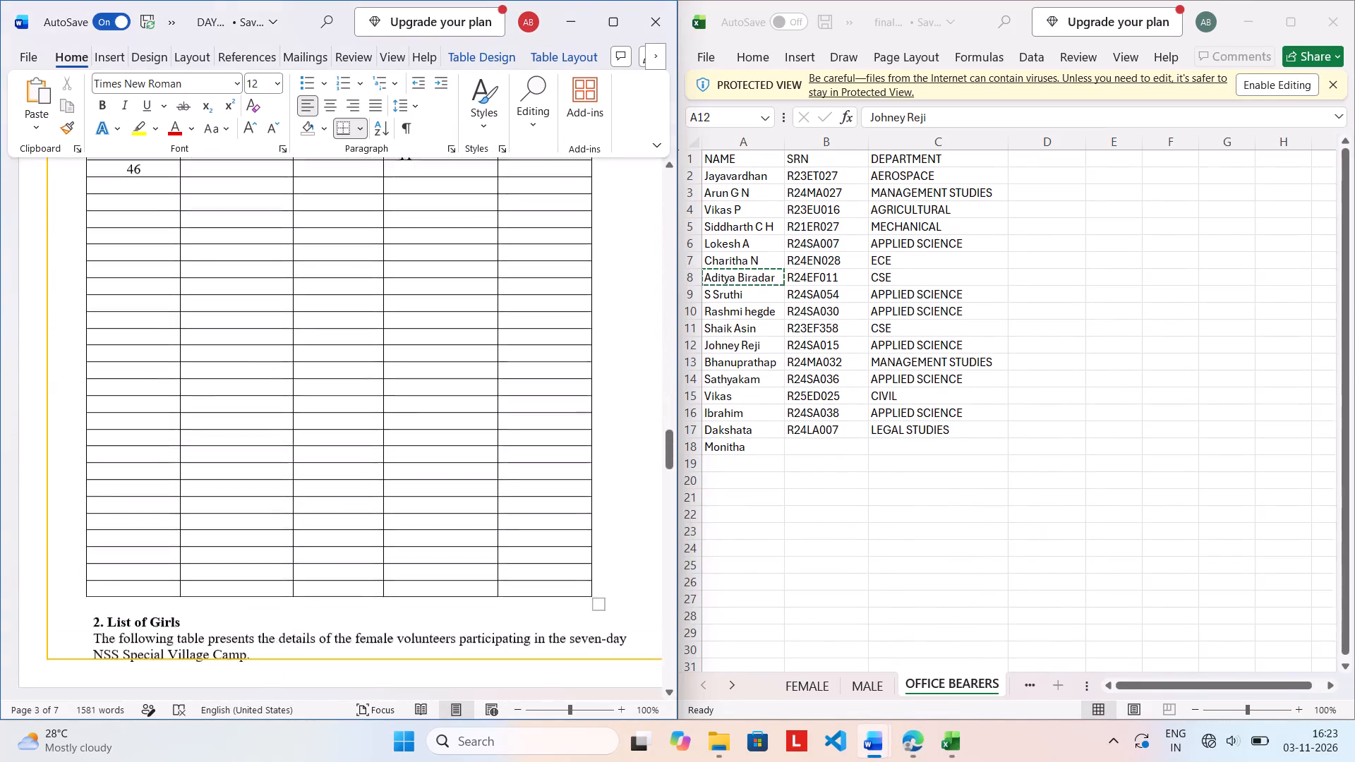
scroll(536, 209, "down", 1)
scroll(536, 209, "up", 1)
scroll(503, 162, "down", 1)
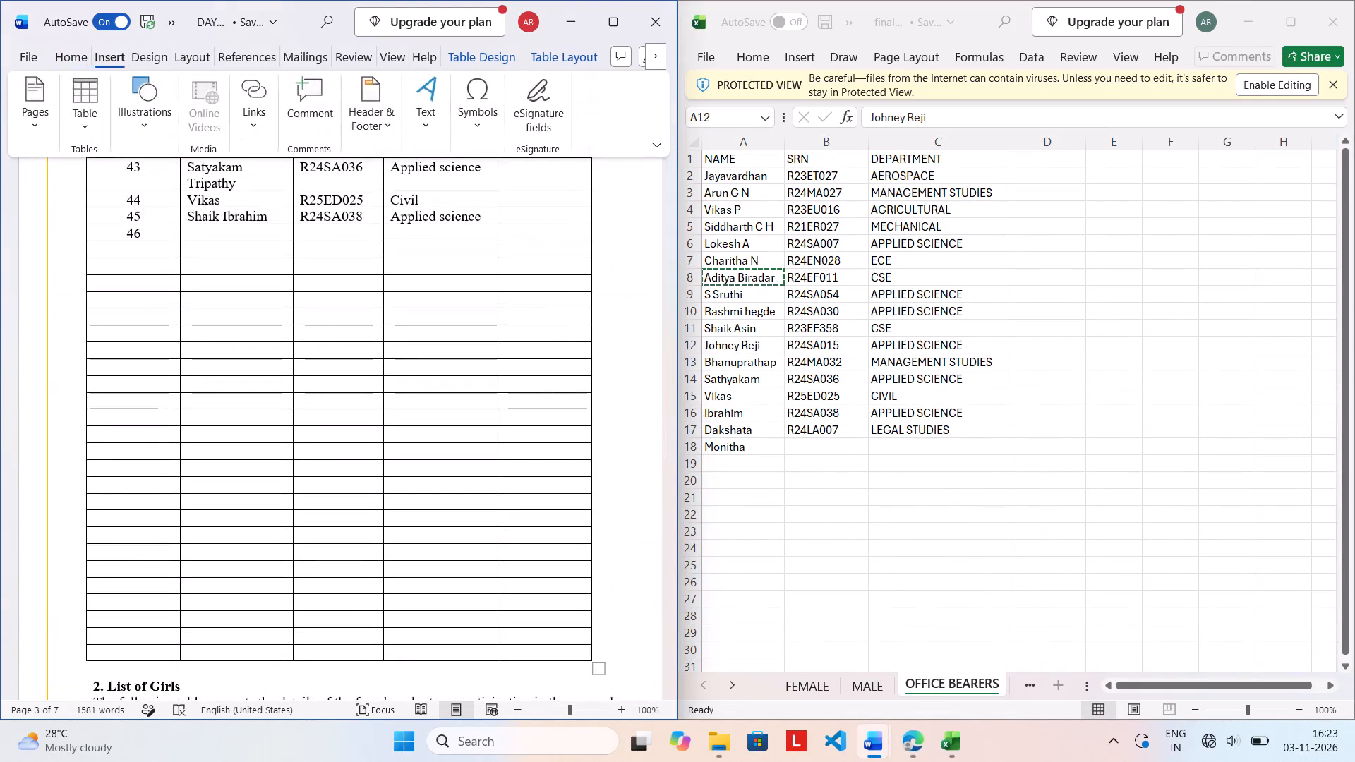
scroll(507, 104, "down", 1)
scroll(500, 311, "down", 1)
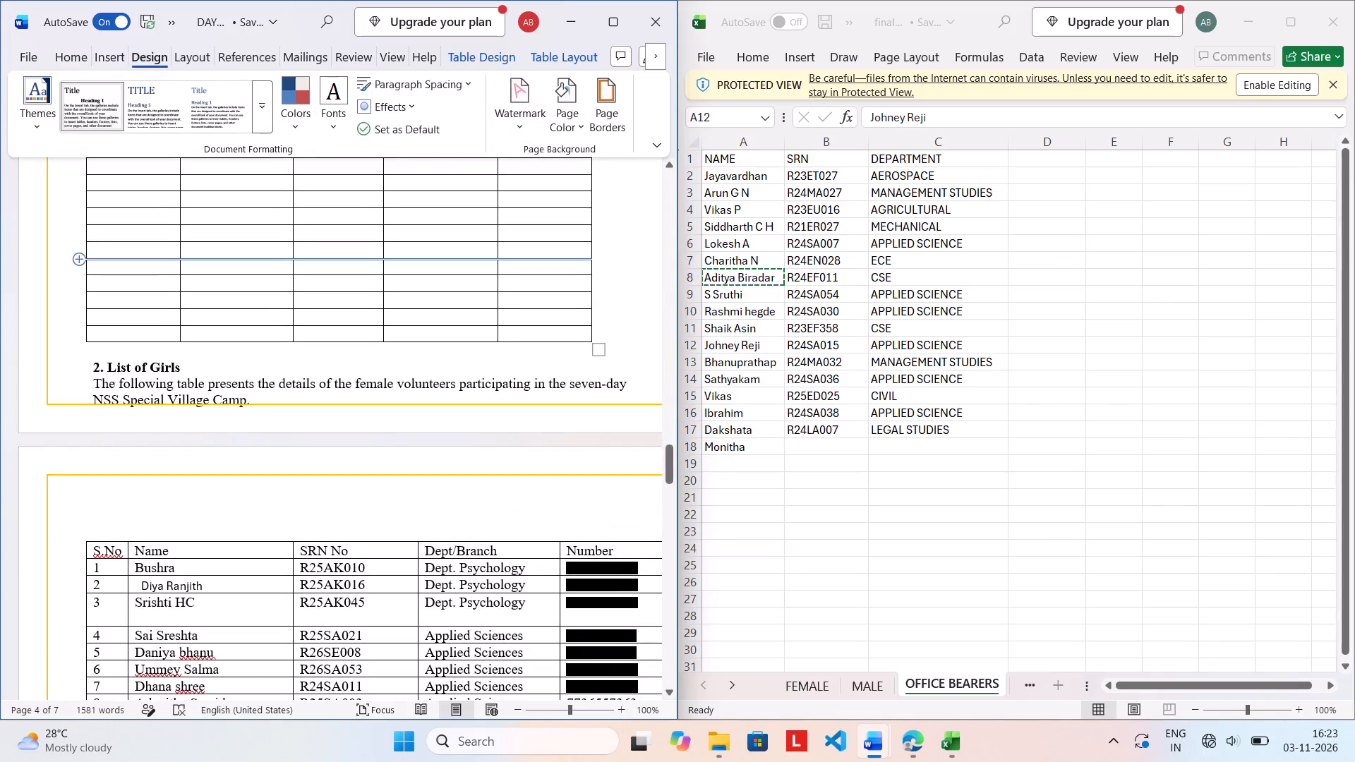
left_click(93, 359)
key("Return")
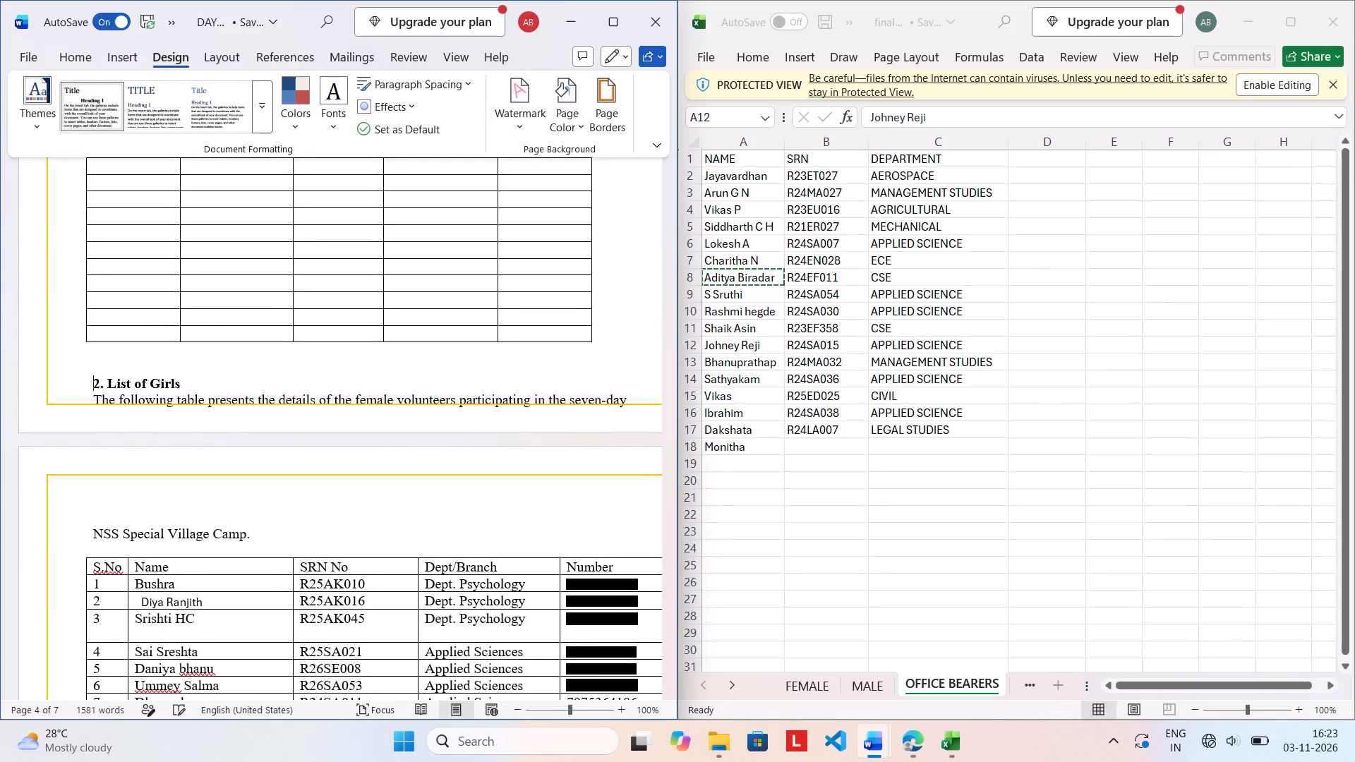
key("Return")
key("Return")
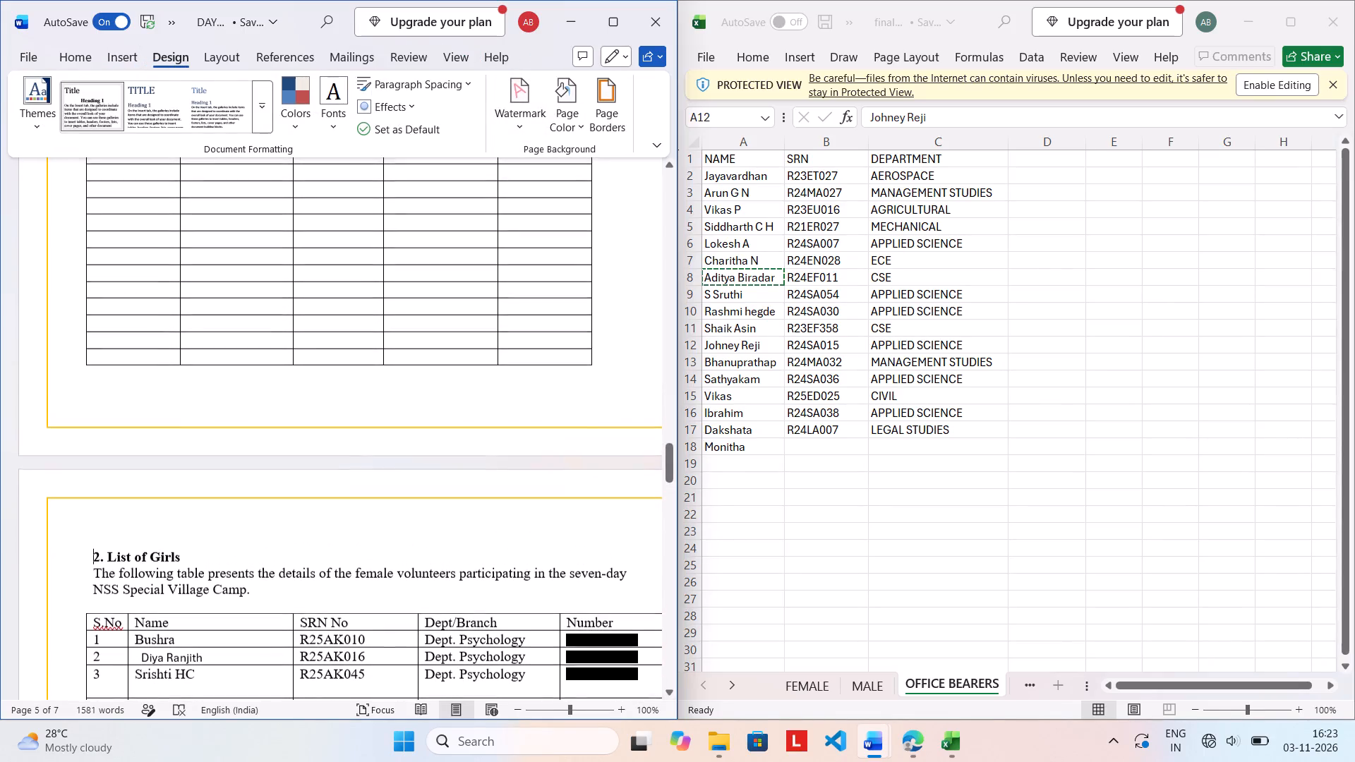
Select the whole girls' table and insert the same number of empty rows below entry 53.
scroll(174, 294, "up", 2)
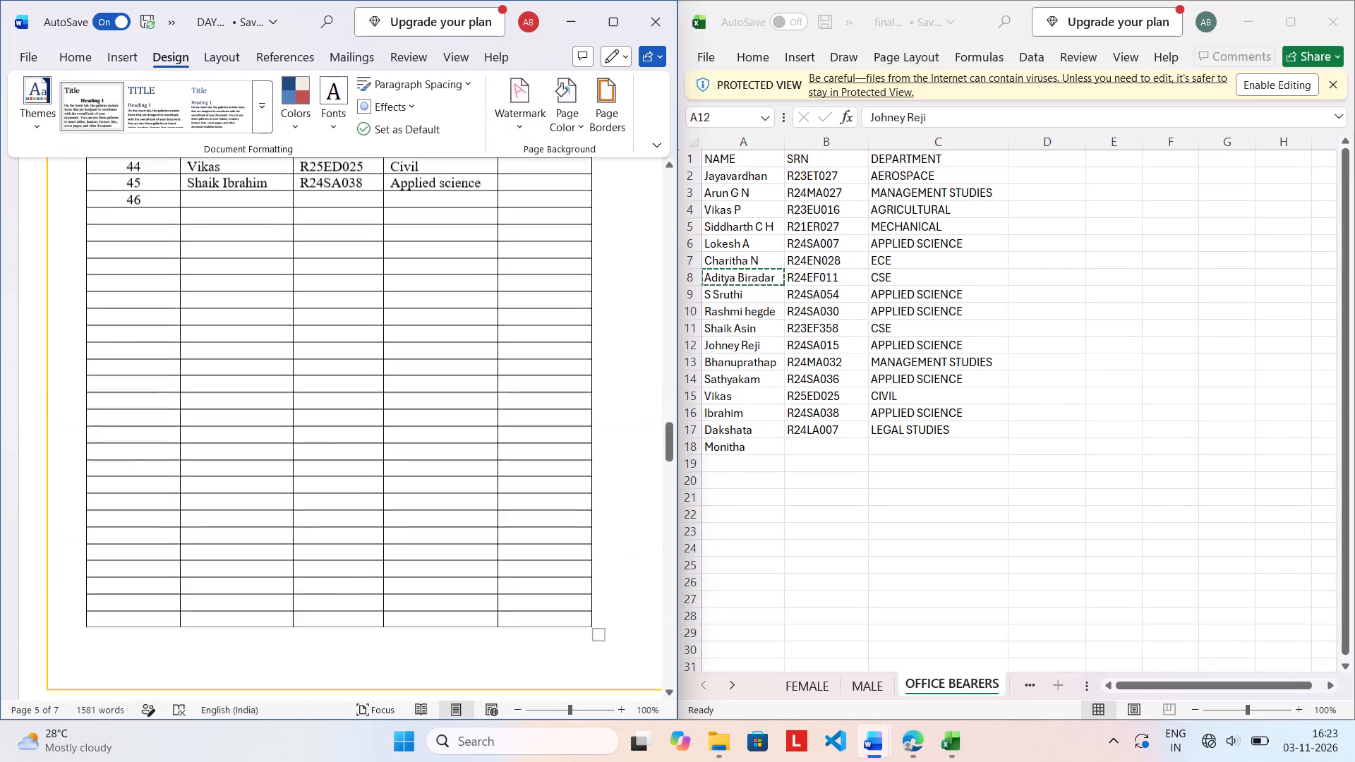
scroll(174, 294, "up", 3)
scroll(174, 294, "down", 1)
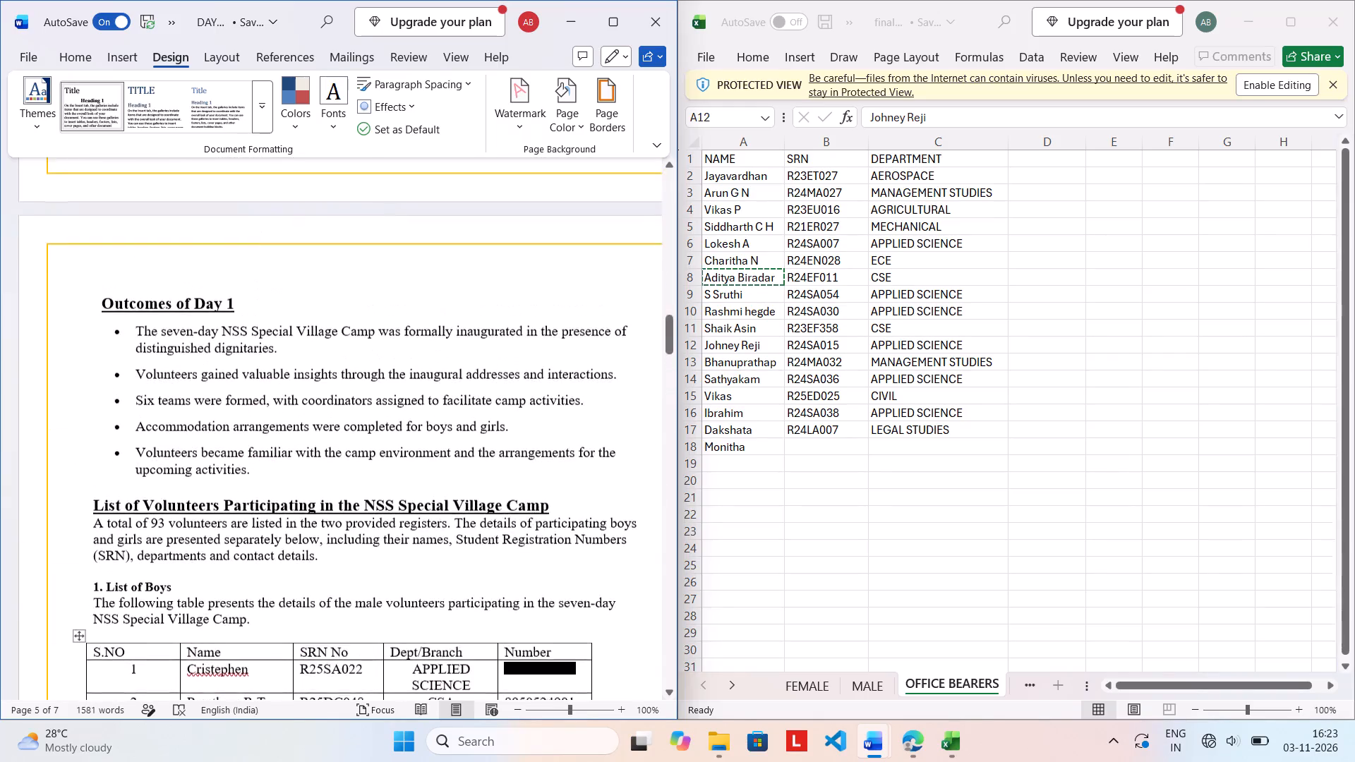
scroll(174, 294, "down", 5)
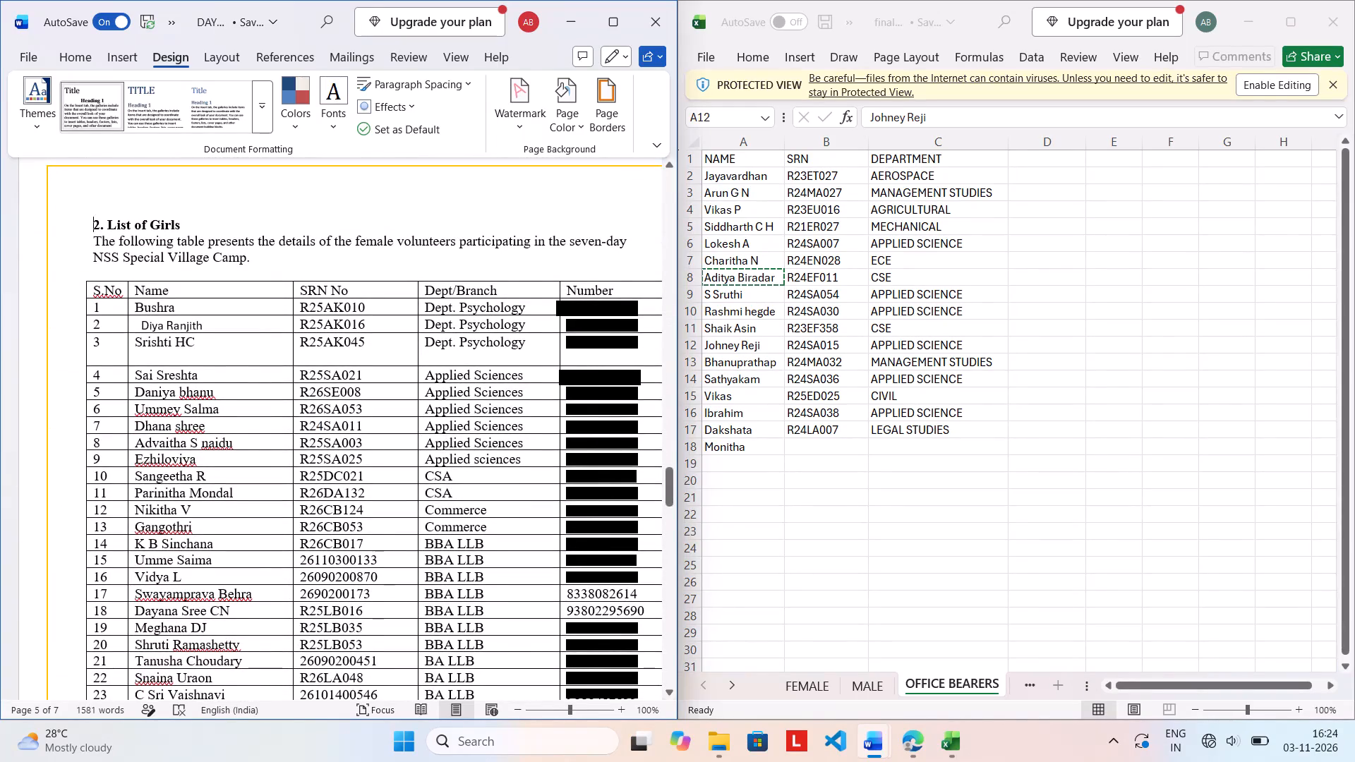
scroll(174, 294, "down", 3)
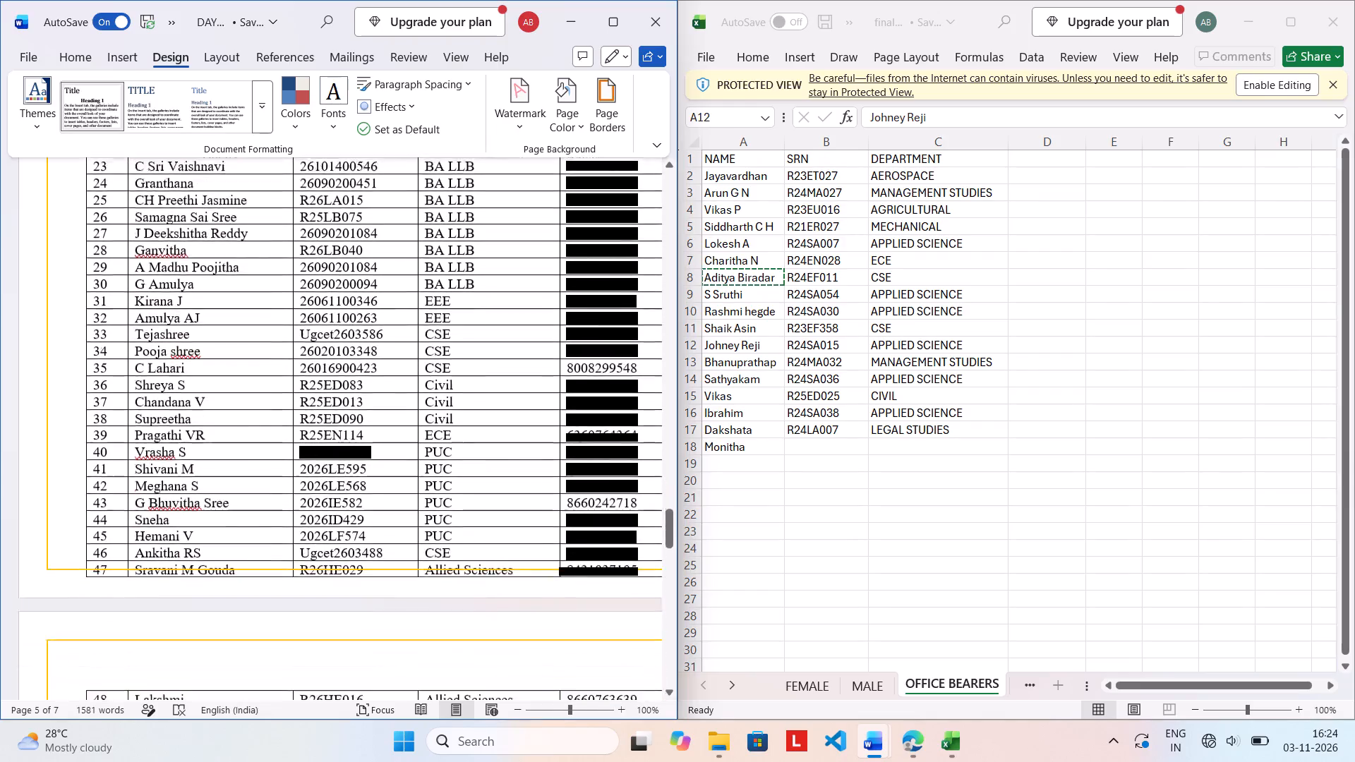
scroll(174, 294, "down", 2)
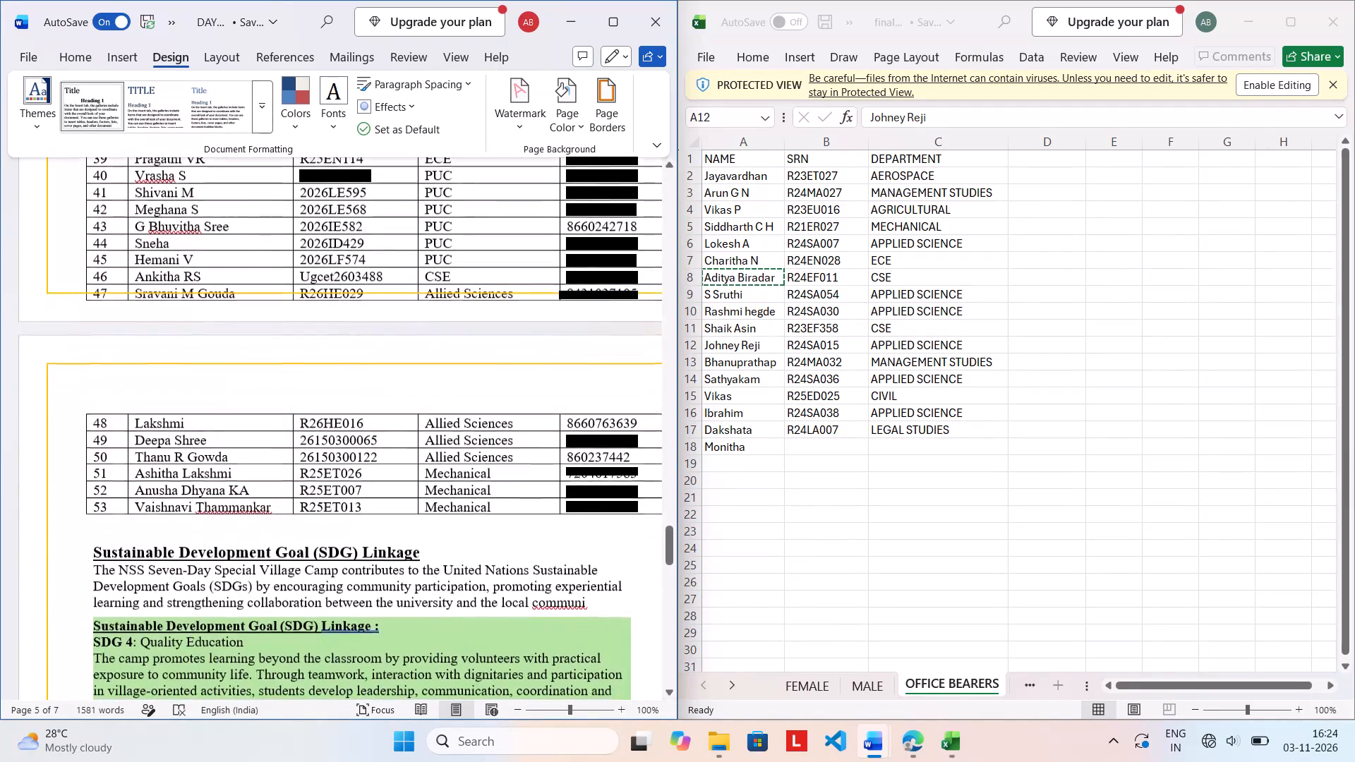
scroll(640, 485, "left", 1)
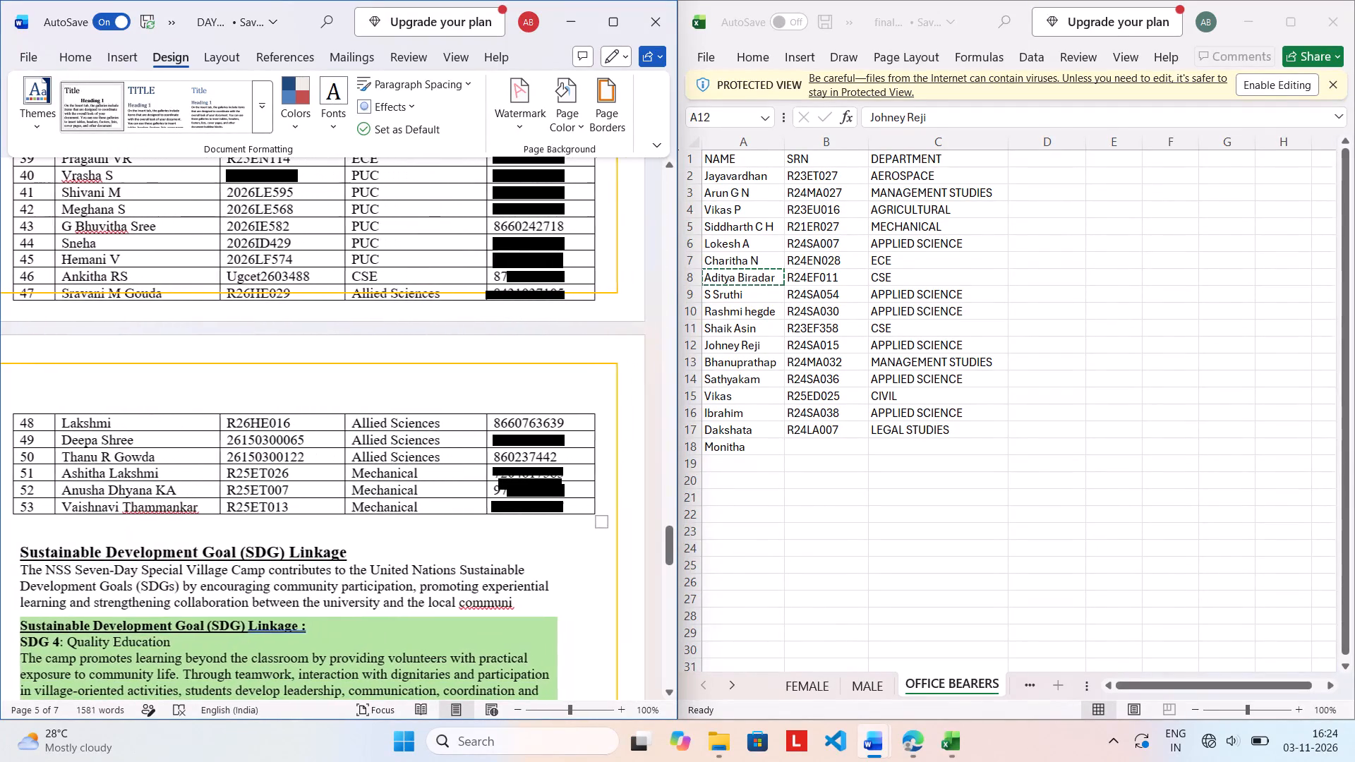
left_click(606, 524)
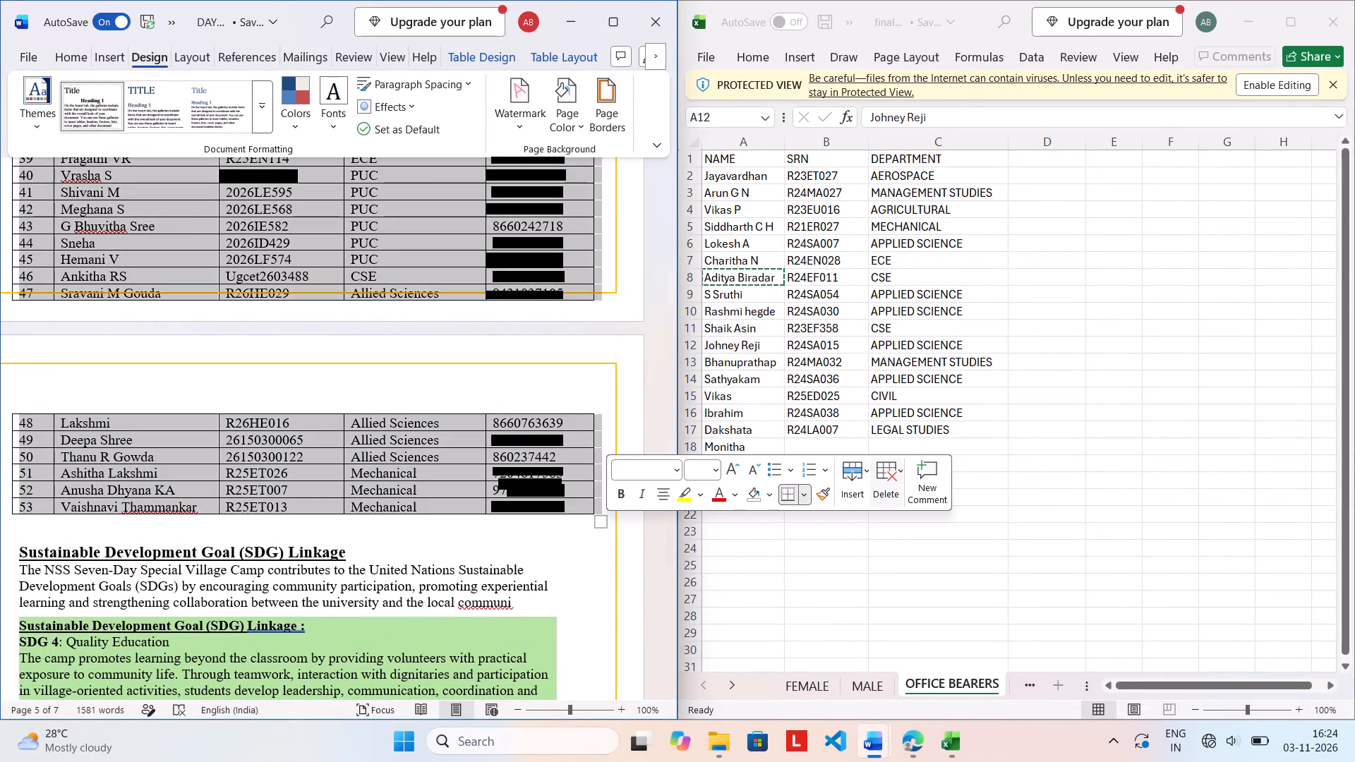
left_click(857, 487)
left_click(908, 543)
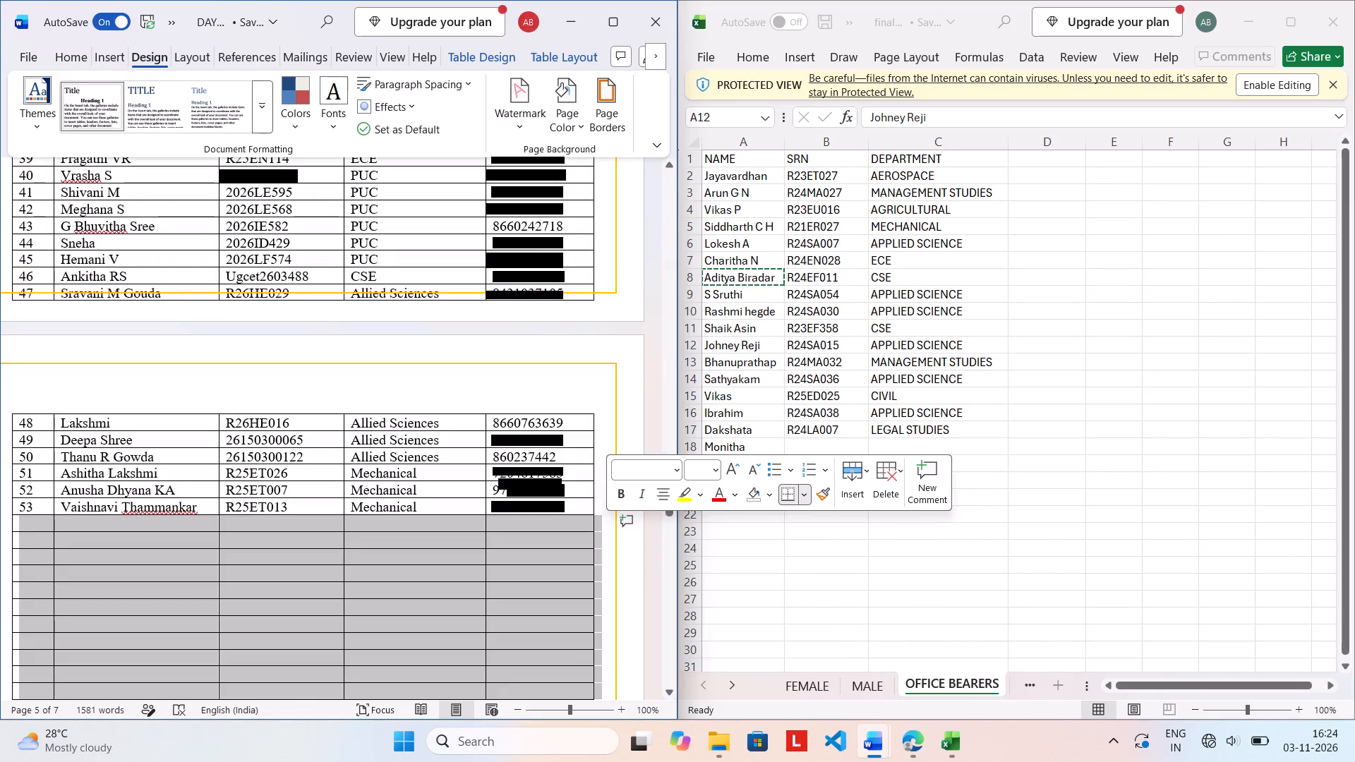
Number the row below entry 53 as 54 and enter the name and SRN from workbook row 7 with department "CSE".
left_click(35, 521)
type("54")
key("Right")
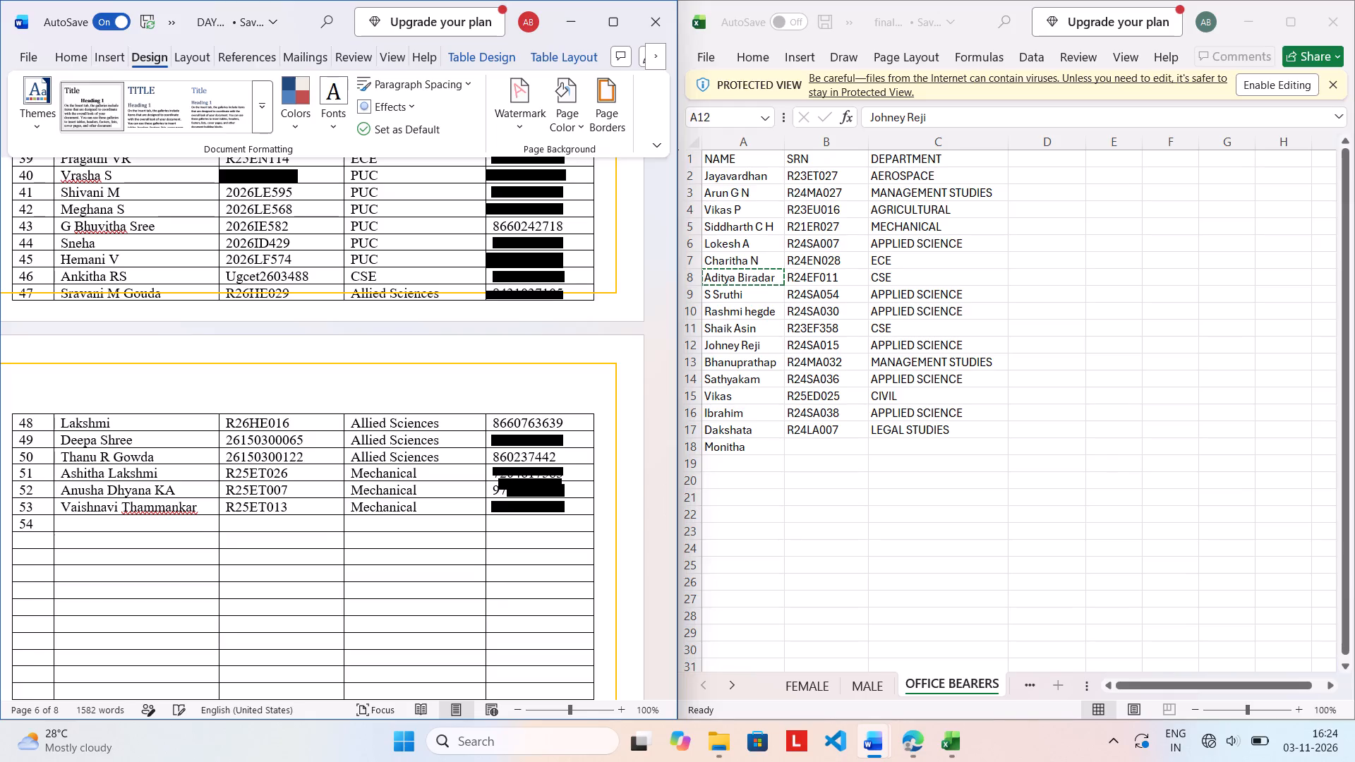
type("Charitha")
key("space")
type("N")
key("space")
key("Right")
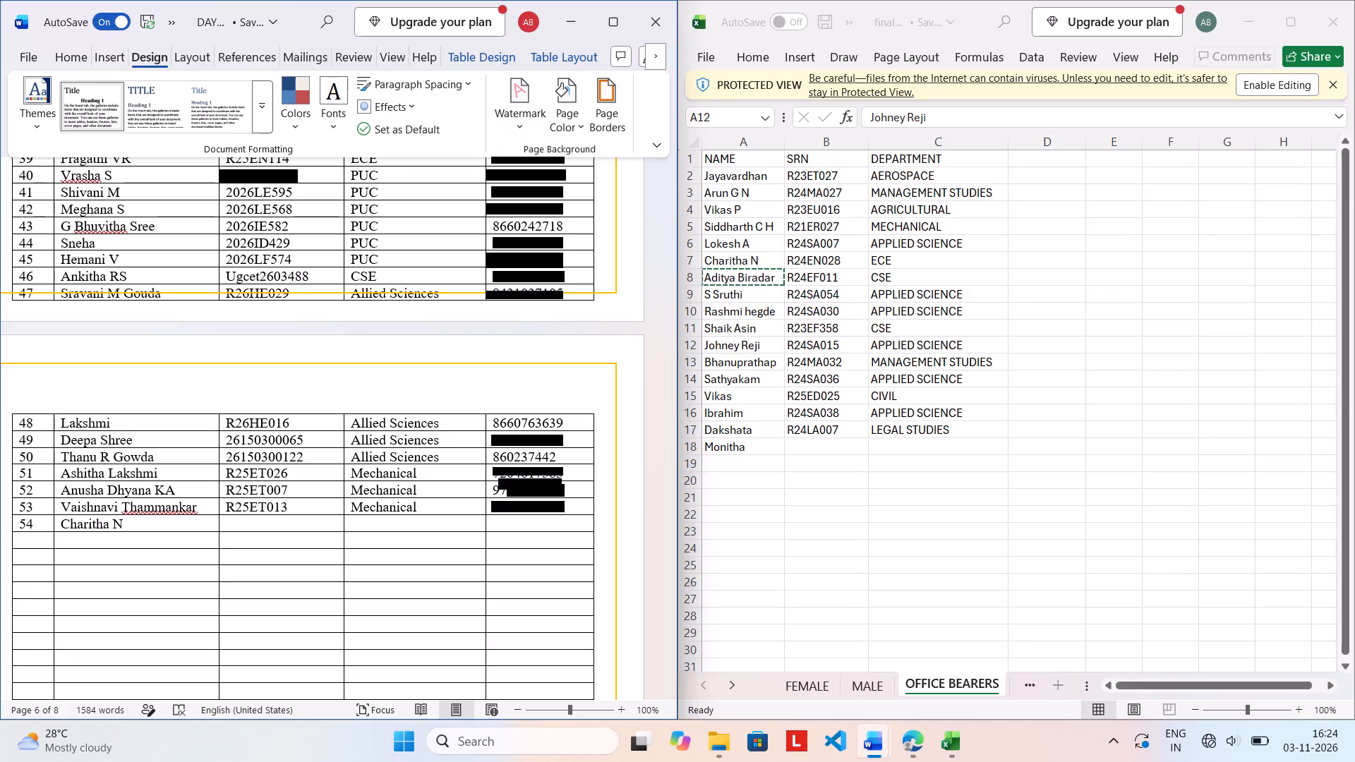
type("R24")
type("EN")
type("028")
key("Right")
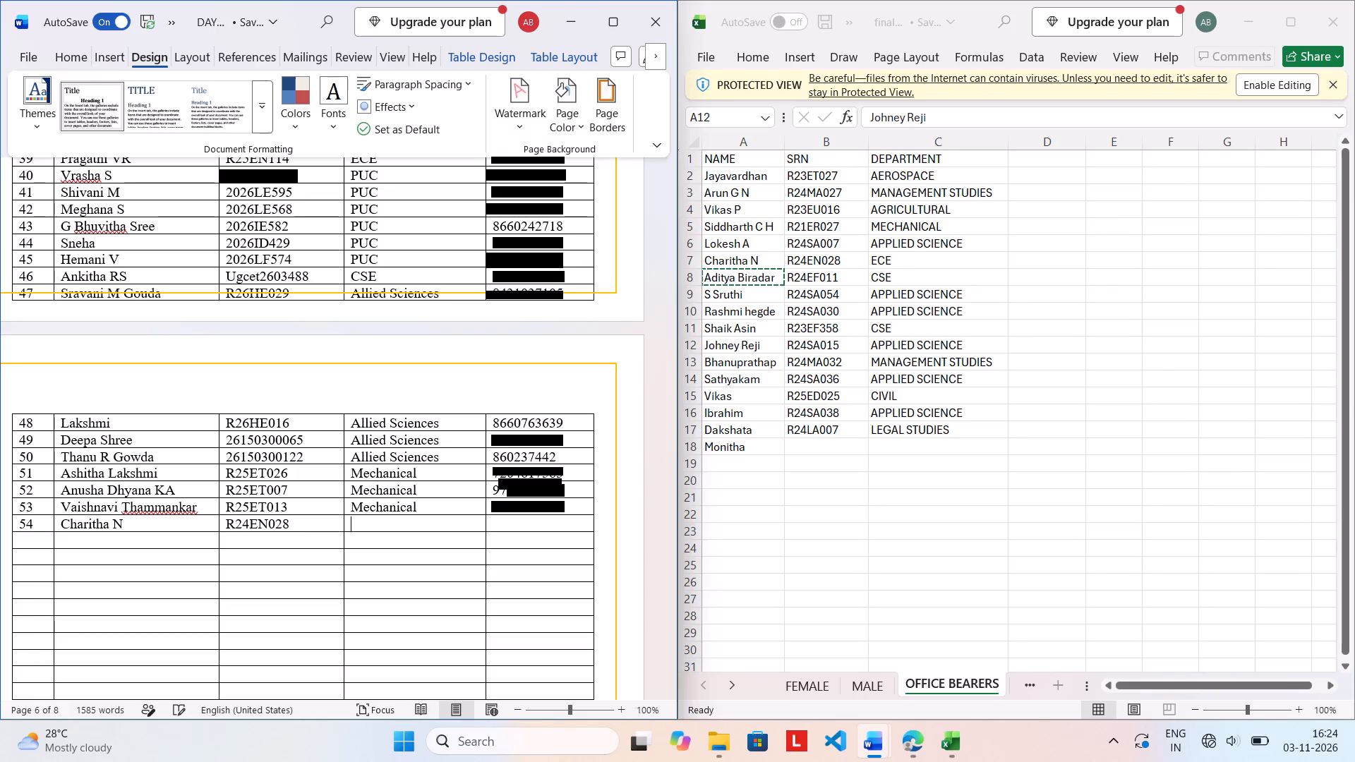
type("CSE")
Number the three empty rows below entry 54 as 55, 56 and 57, and go to entry 57's name cell.
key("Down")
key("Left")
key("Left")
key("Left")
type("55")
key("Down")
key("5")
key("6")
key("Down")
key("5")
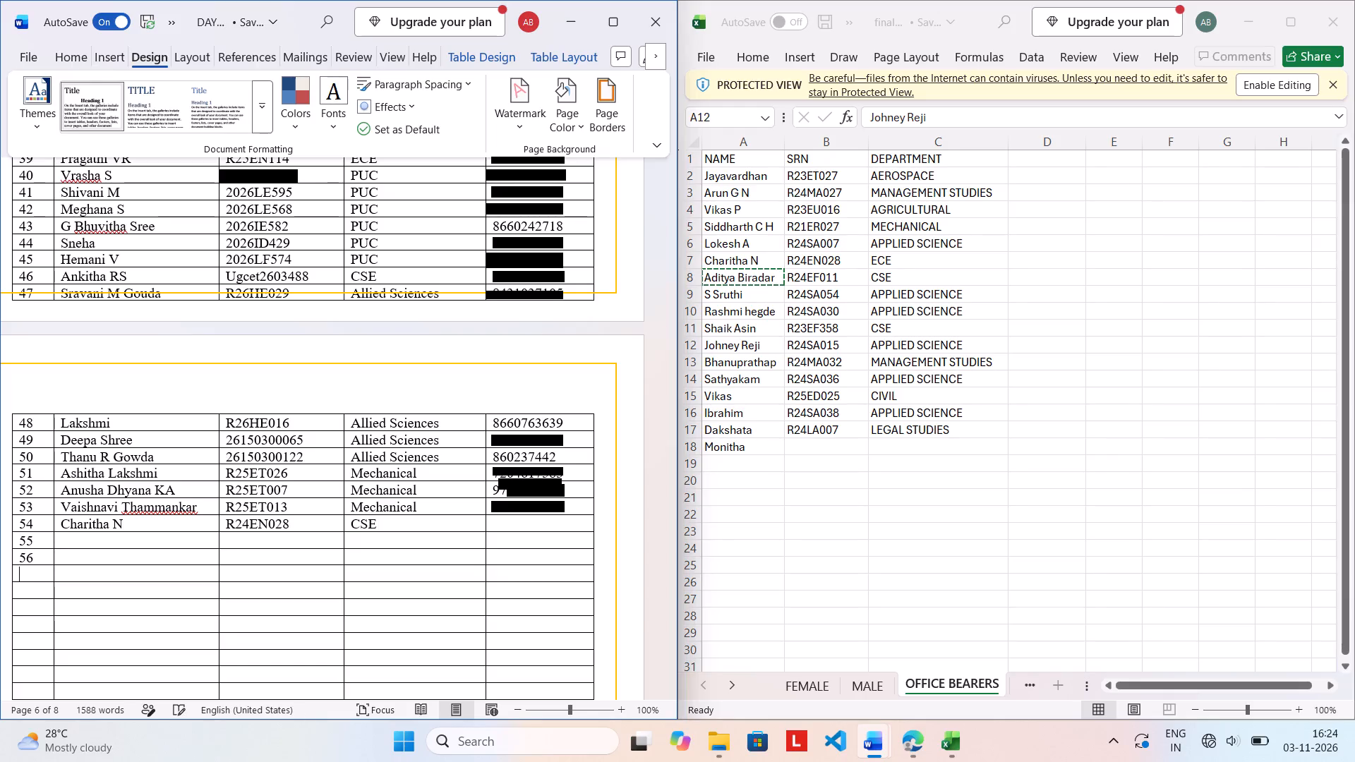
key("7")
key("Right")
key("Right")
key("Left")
Fill in entry 55 of the girls' table with the name and SRN from workbook row 9 and department "Applied science".
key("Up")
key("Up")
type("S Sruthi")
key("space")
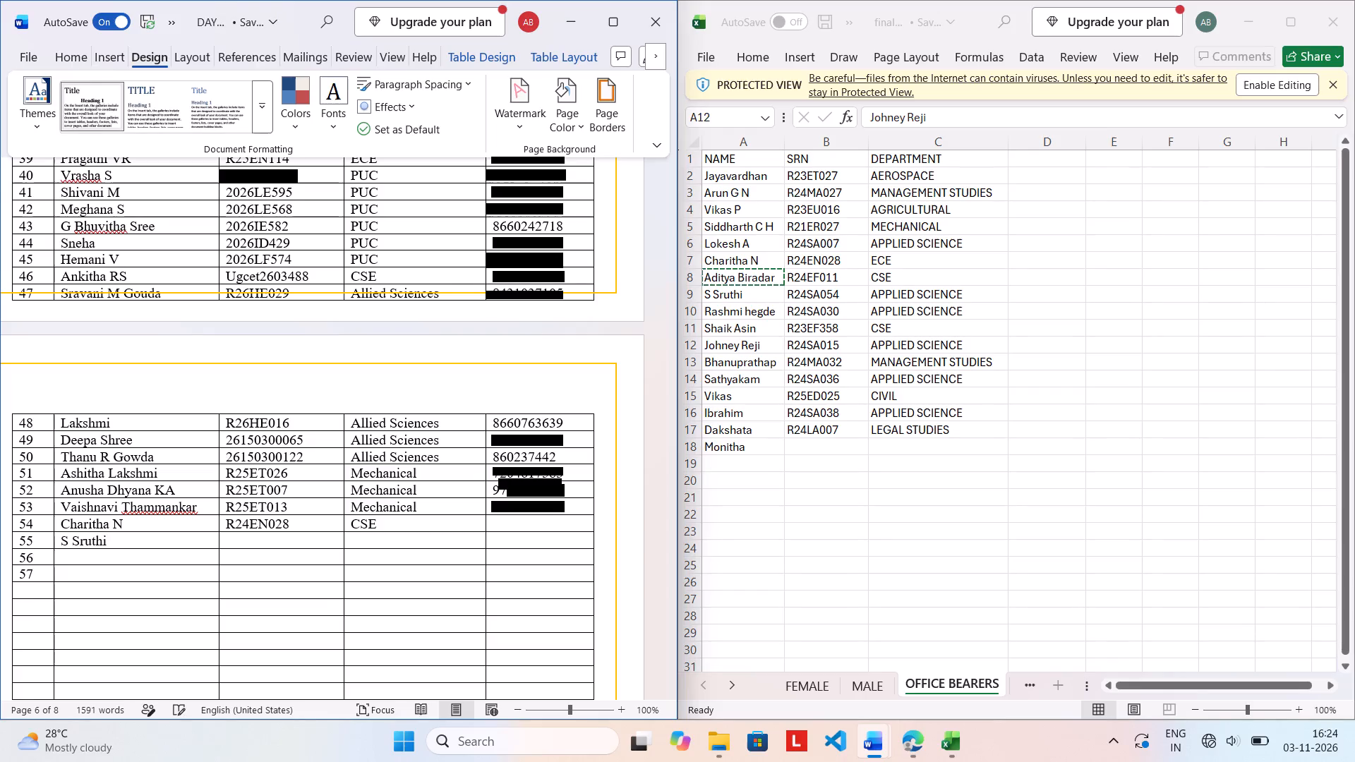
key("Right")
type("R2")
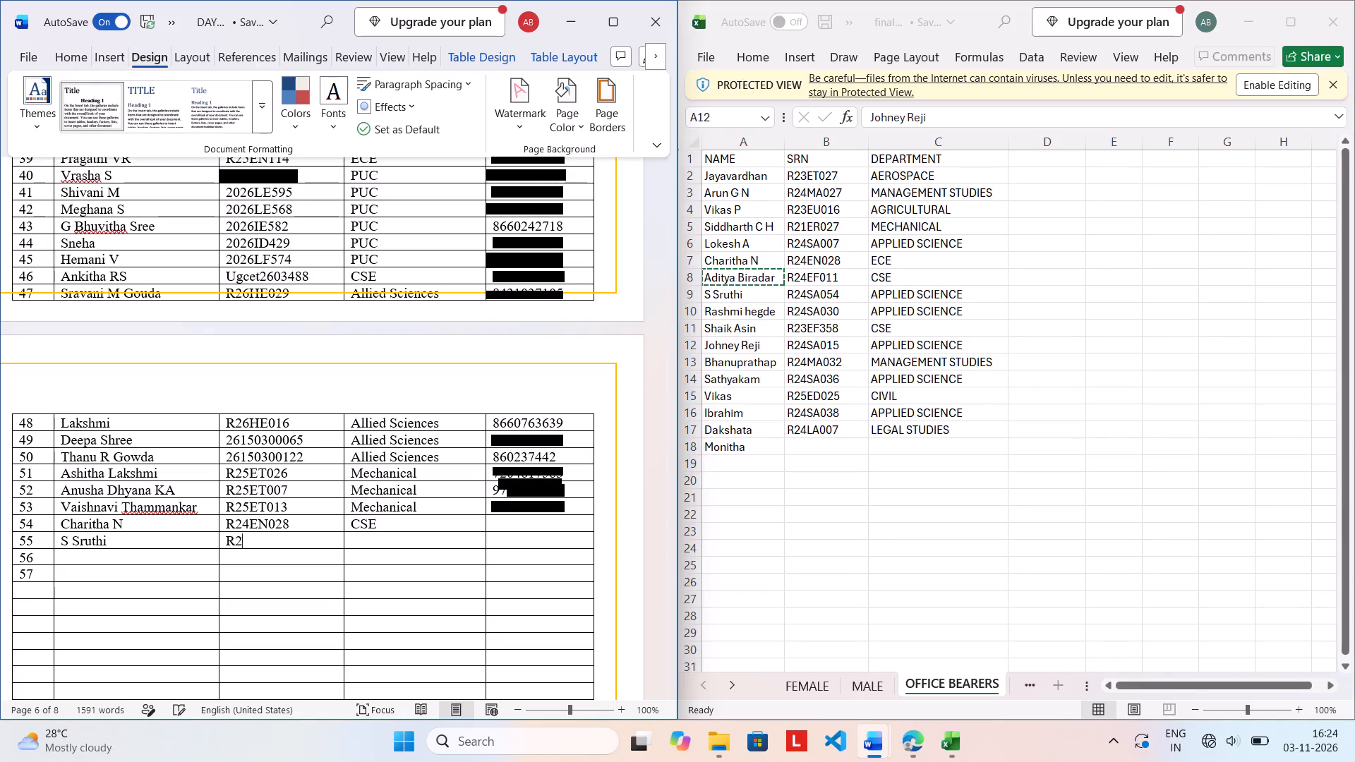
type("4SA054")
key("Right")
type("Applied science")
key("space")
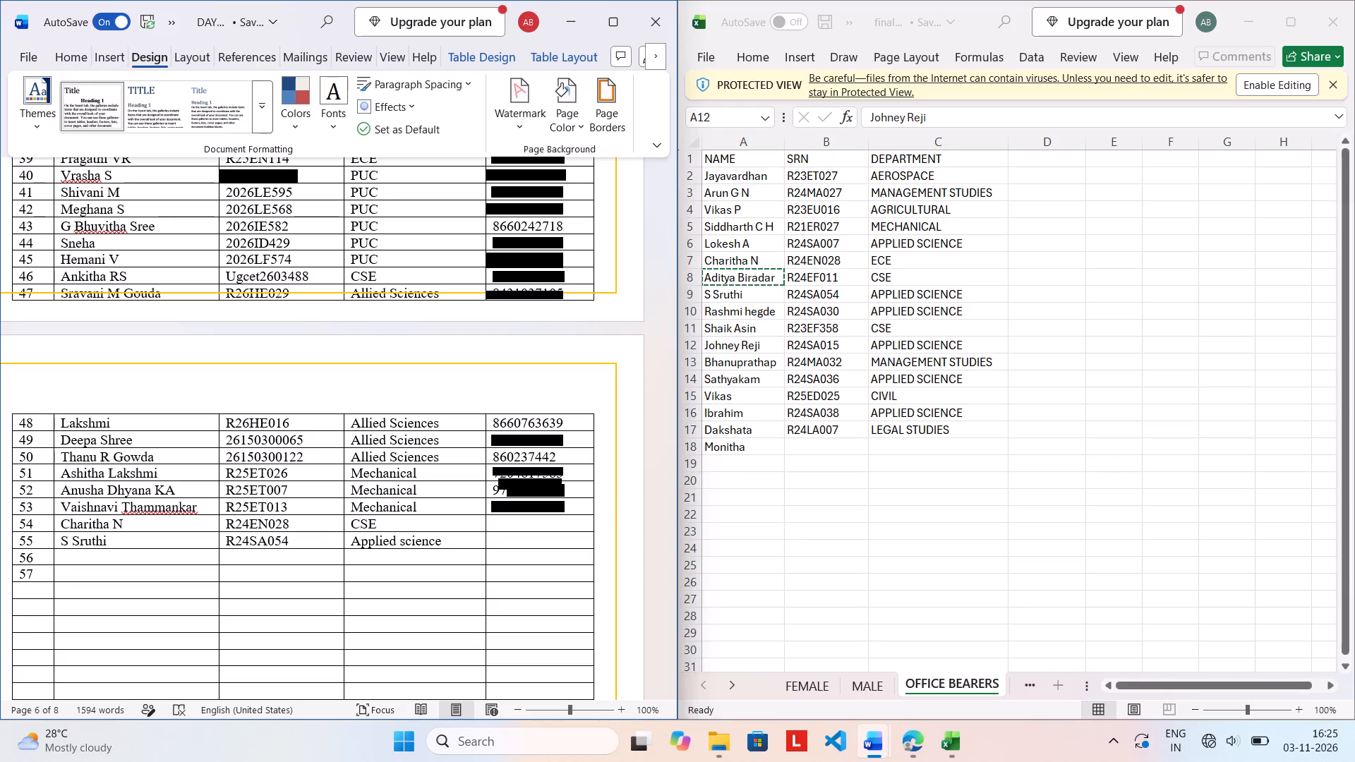
Fill in entry 56 with the name and SRN from workbook row 10 and department "Applied science".
left_click(88, 559)
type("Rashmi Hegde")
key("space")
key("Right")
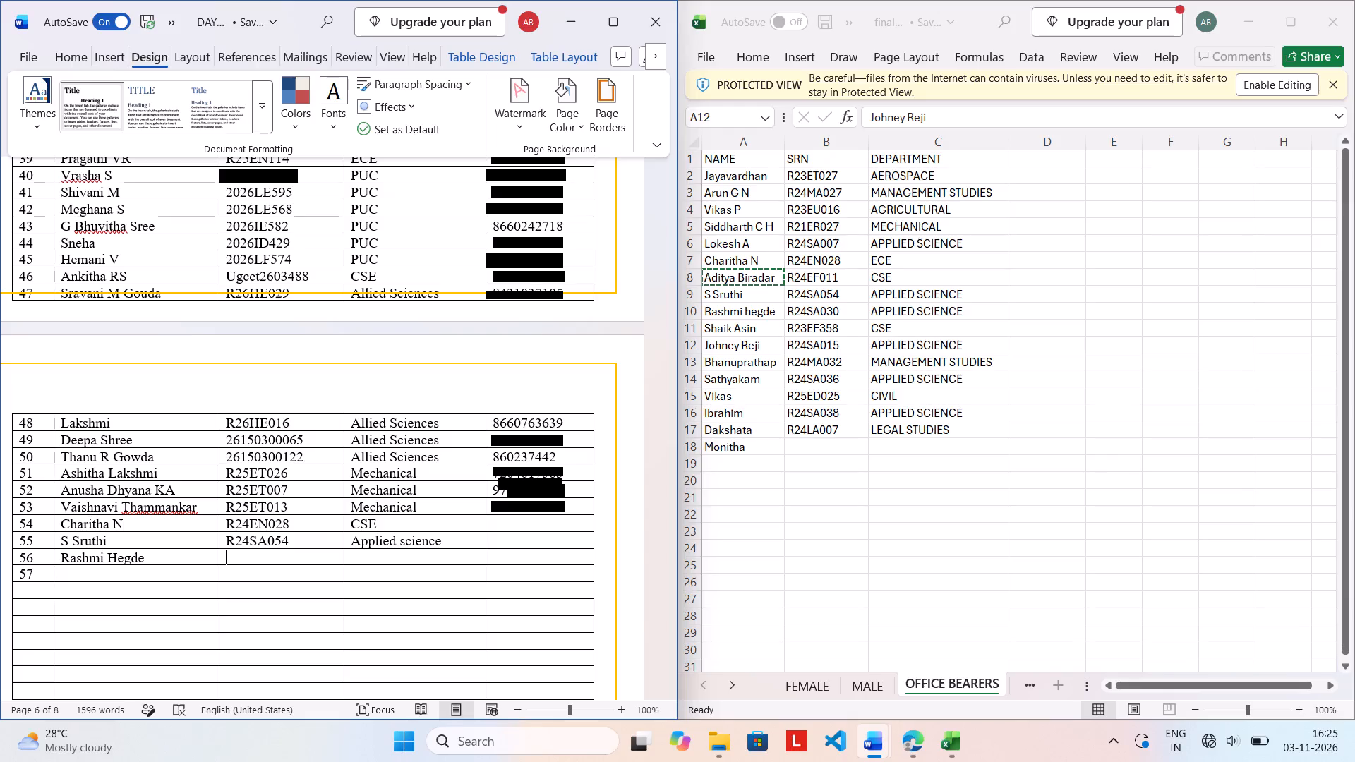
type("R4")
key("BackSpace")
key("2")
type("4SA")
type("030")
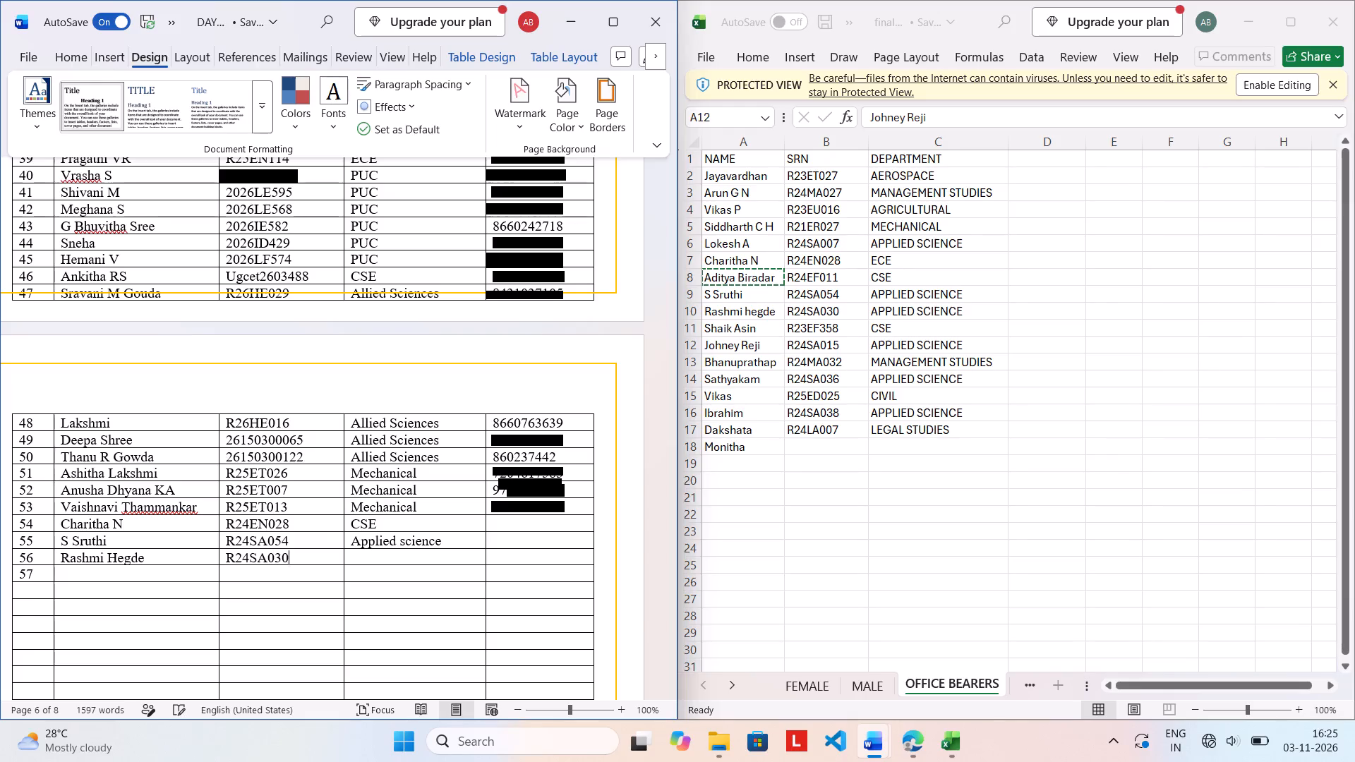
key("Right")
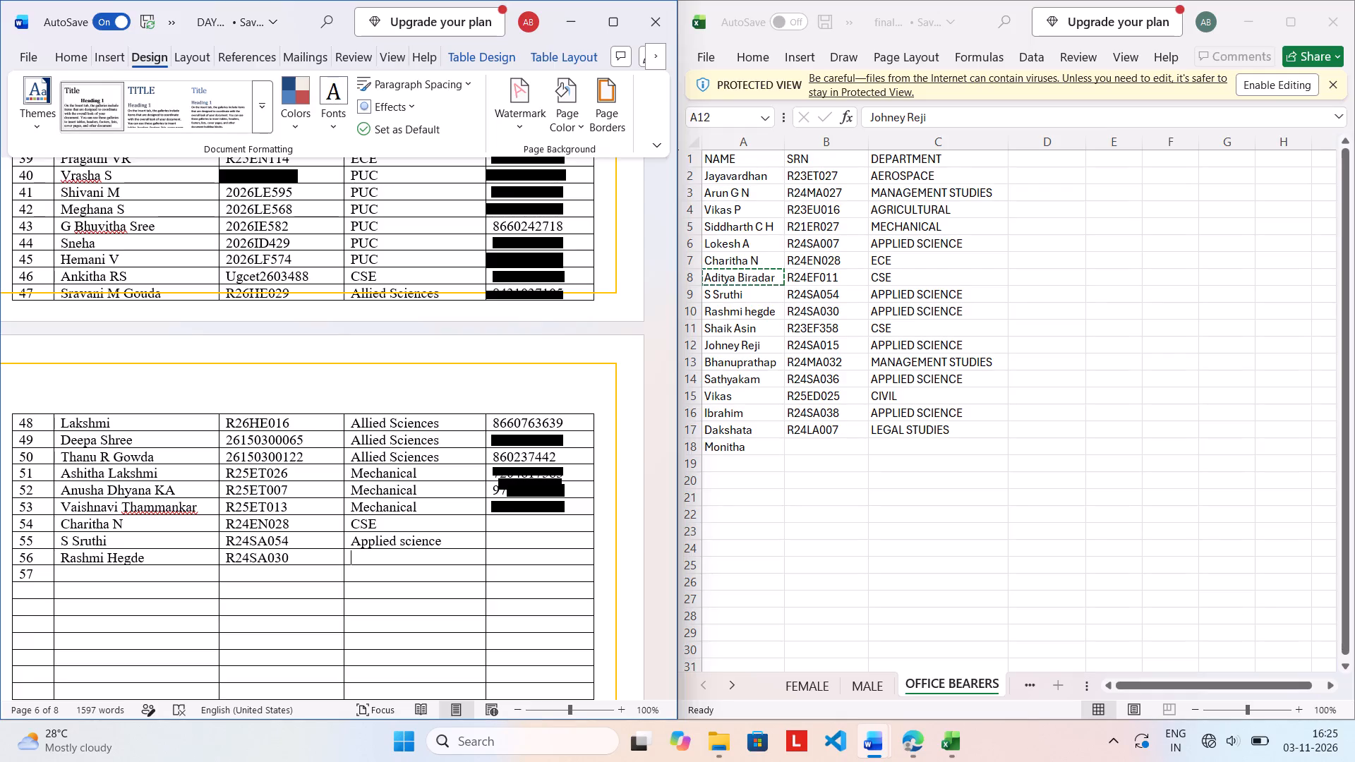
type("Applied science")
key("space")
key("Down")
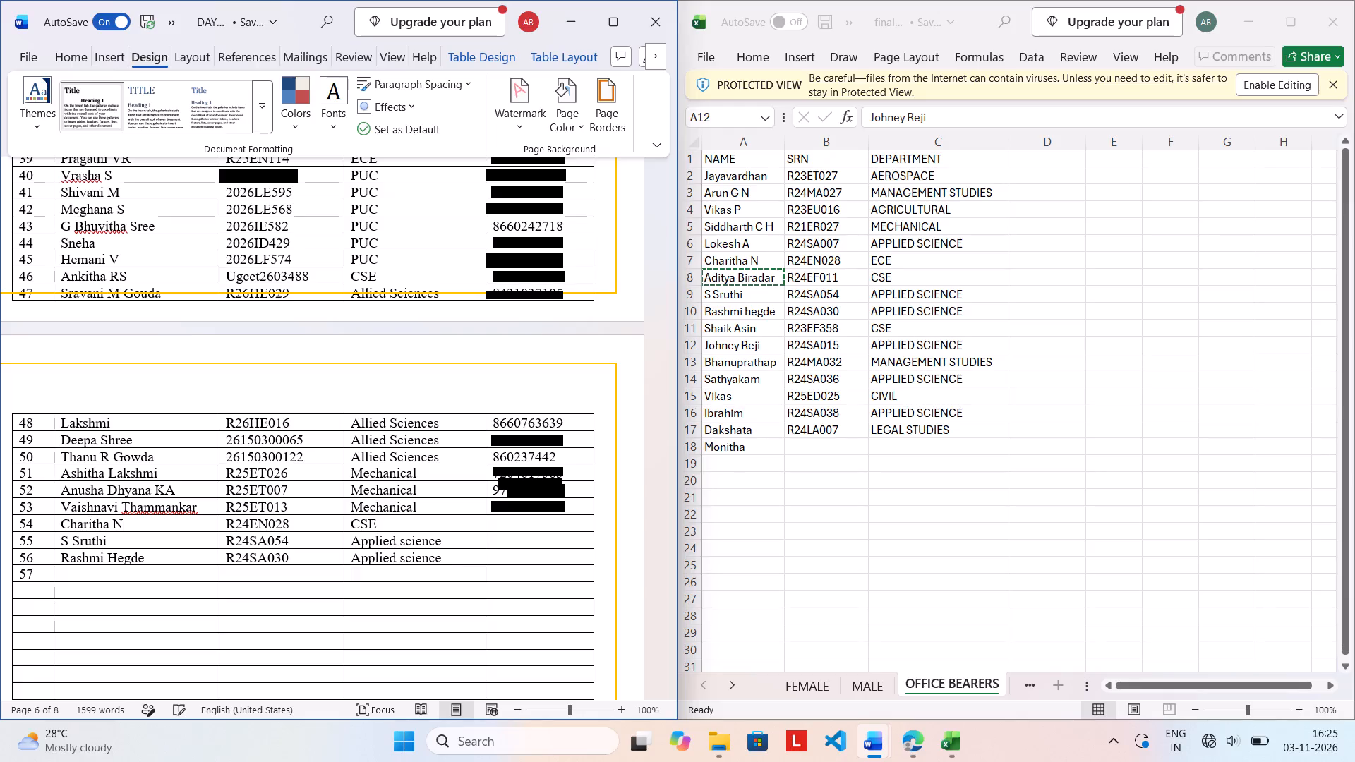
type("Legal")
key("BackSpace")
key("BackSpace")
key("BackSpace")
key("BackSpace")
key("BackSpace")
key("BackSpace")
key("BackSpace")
Fill in entry 57 for Preethi, an office bearer missing from the workbook list, with her SRN and department "Applied science".
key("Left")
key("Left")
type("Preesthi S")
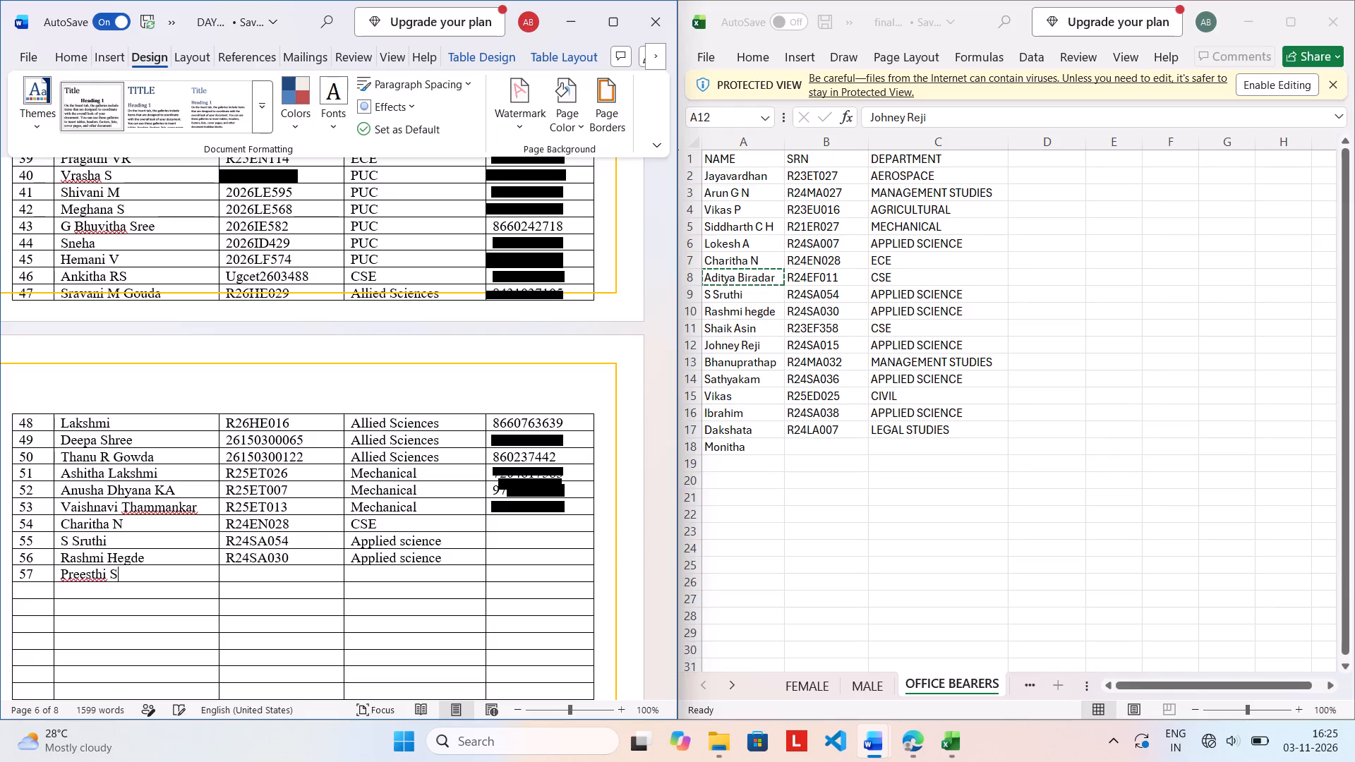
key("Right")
left_click(90, 576)
key("BackSpace")
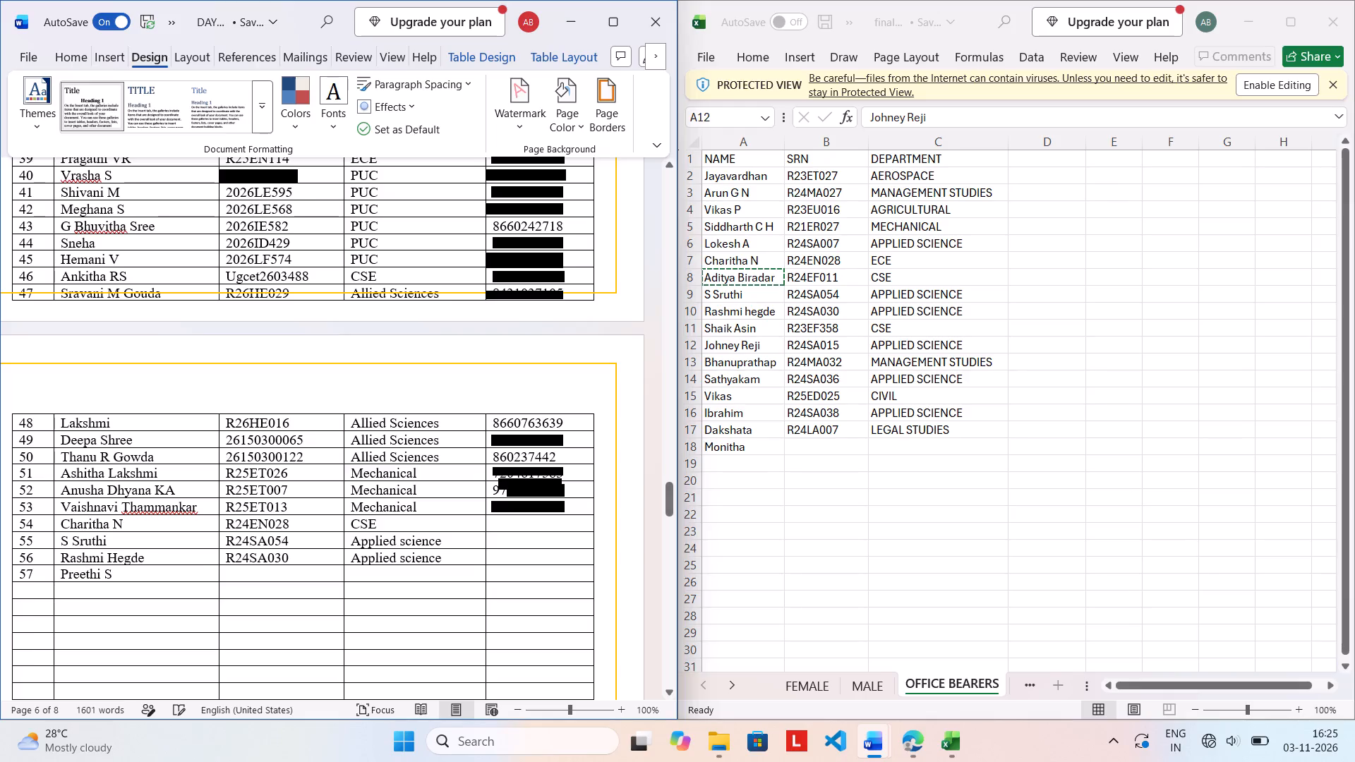
left_click(266, 569)
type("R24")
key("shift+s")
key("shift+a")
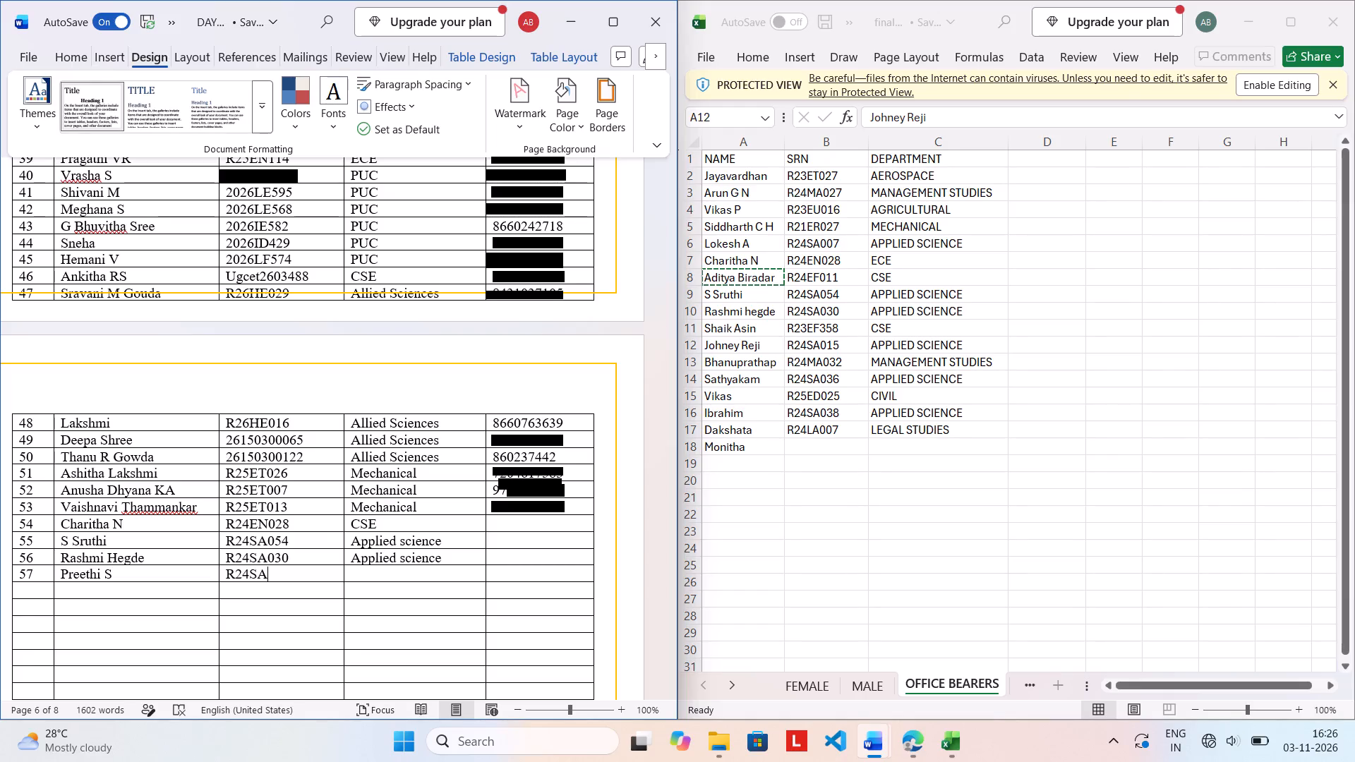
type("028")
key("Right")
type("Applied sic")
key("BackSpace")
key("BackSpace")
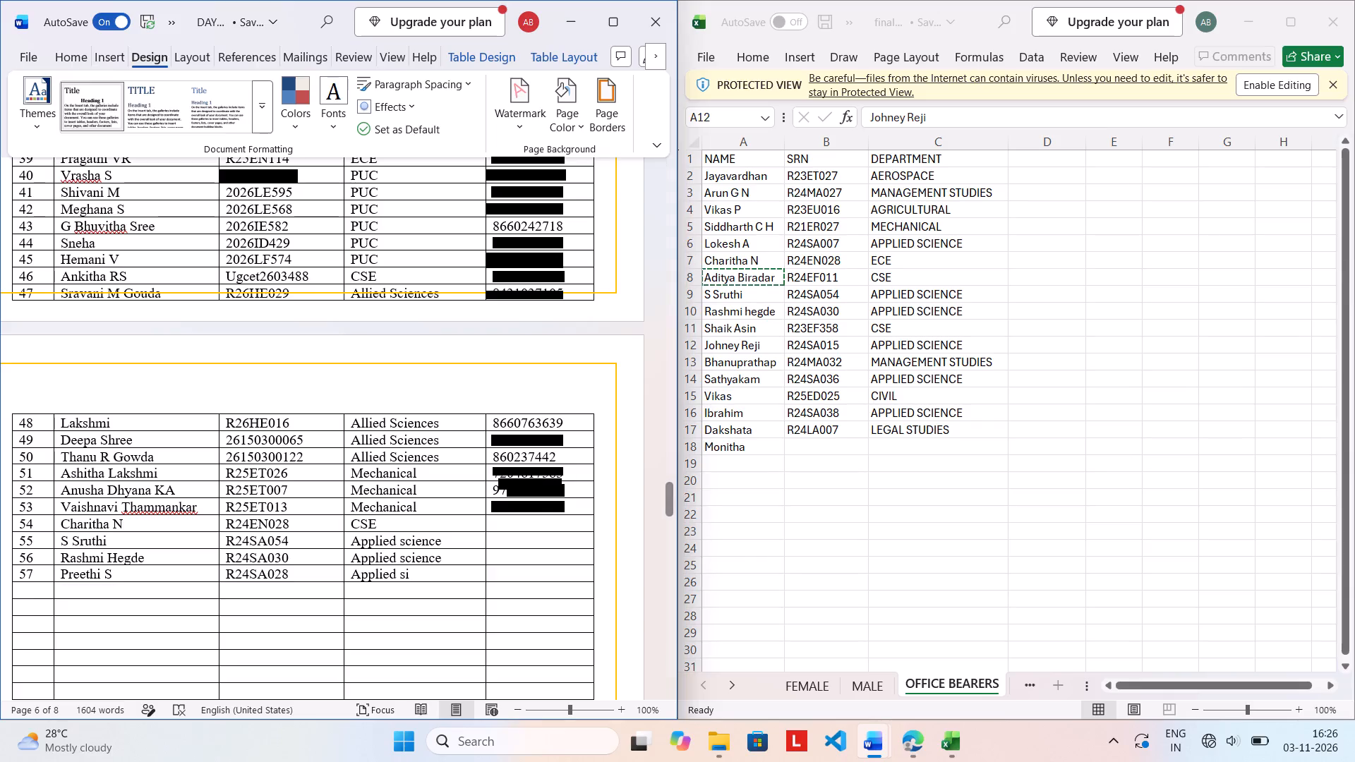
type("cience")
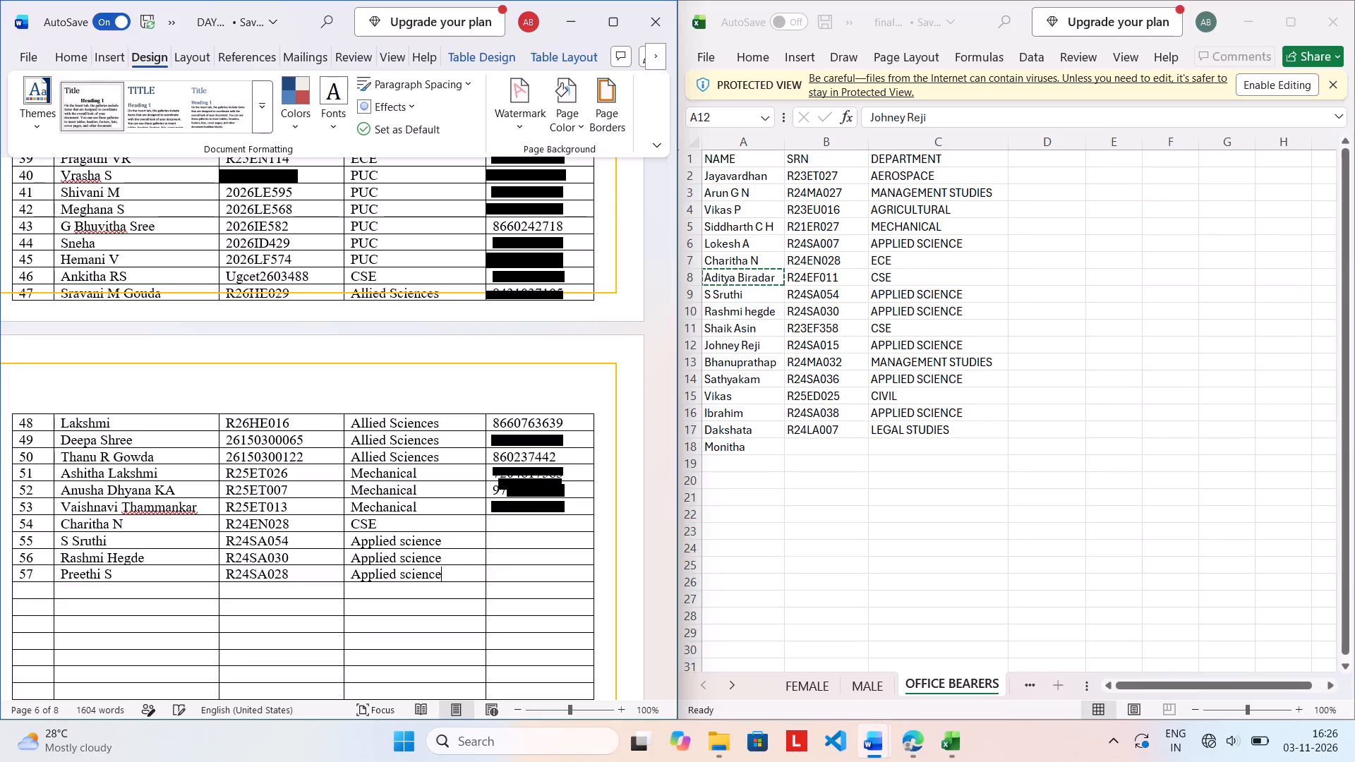
Number the empty row below entry 57 as 58 and enter the name Dakshata from workbook row 17.
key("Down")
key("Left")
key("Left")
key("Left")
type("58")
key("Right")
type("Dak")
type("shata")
Enter the SRN from workbook row 17 in entry 58.
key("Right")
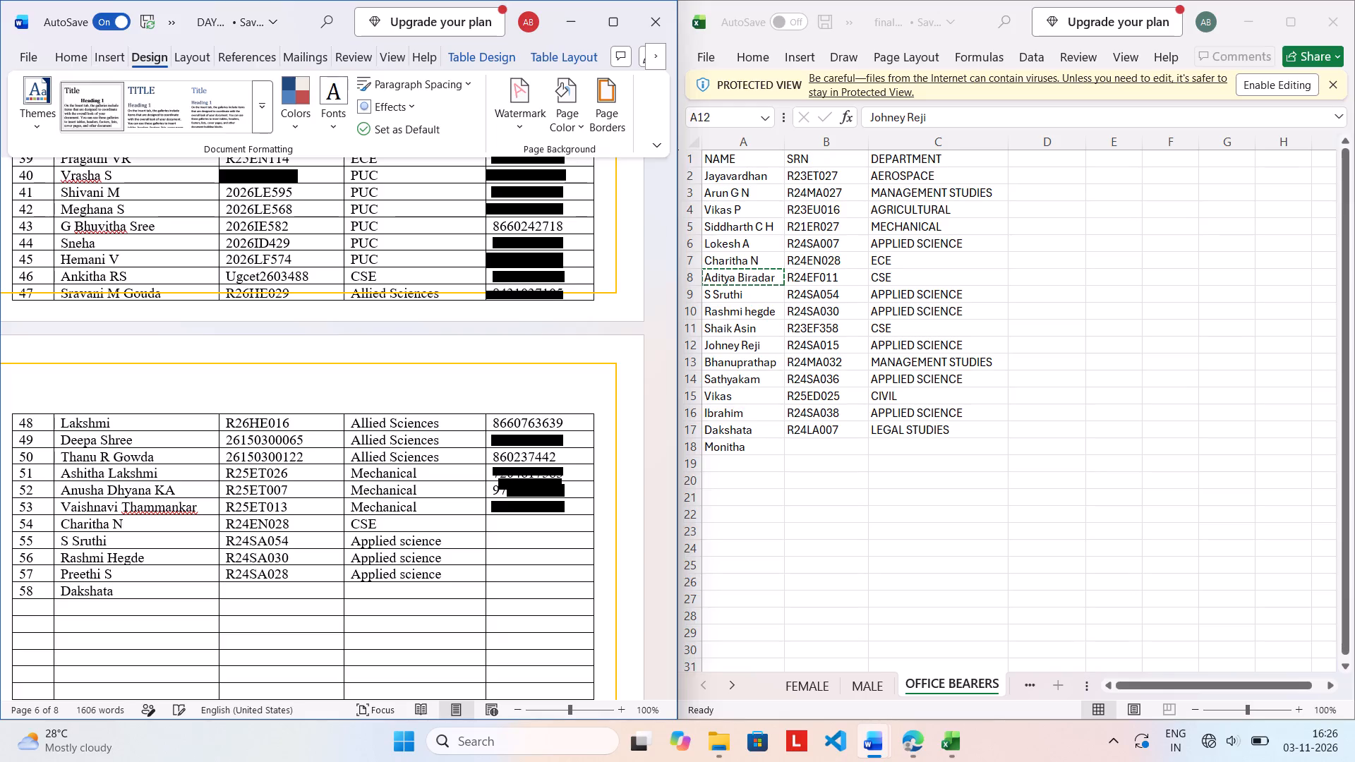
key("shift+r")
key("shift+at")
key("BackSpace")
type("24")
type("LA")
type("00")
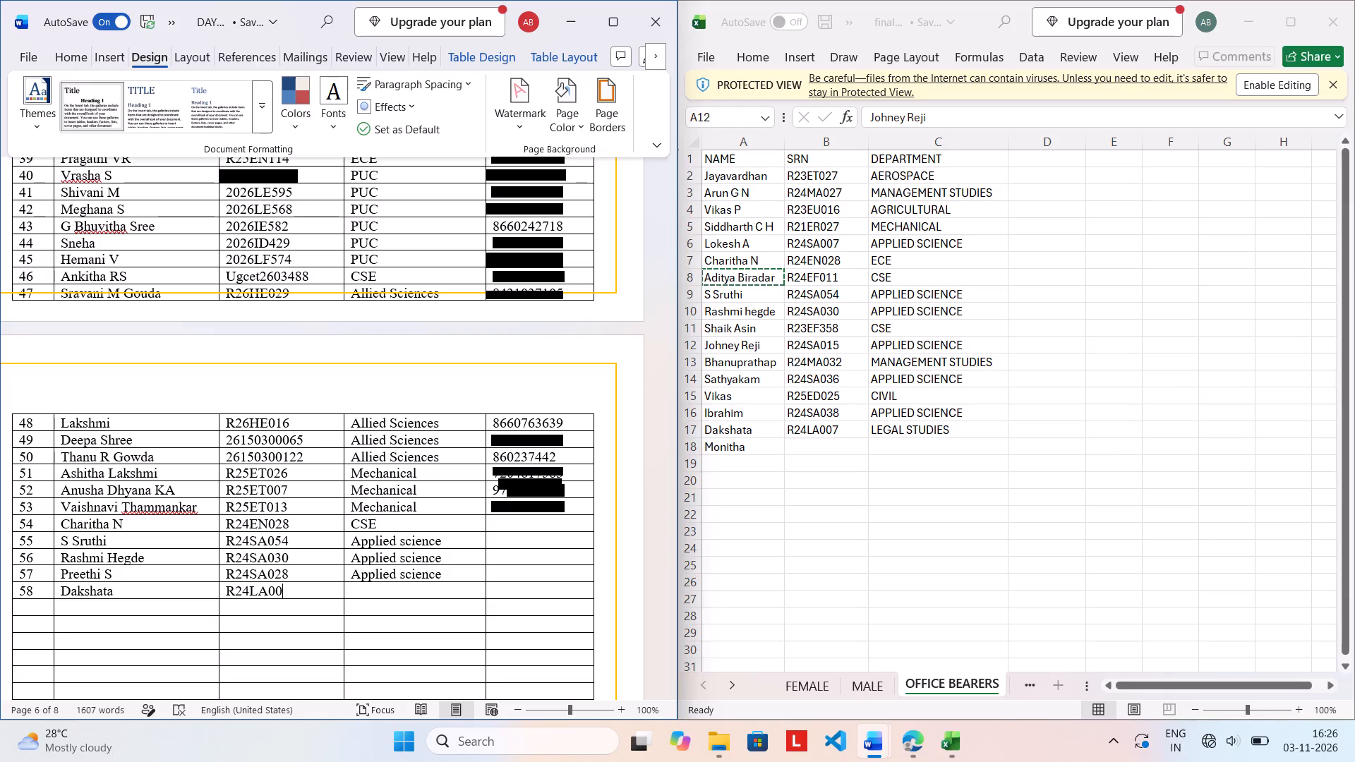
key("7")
Enter "Legal studies" as the department for entry 58 of the girls' table.
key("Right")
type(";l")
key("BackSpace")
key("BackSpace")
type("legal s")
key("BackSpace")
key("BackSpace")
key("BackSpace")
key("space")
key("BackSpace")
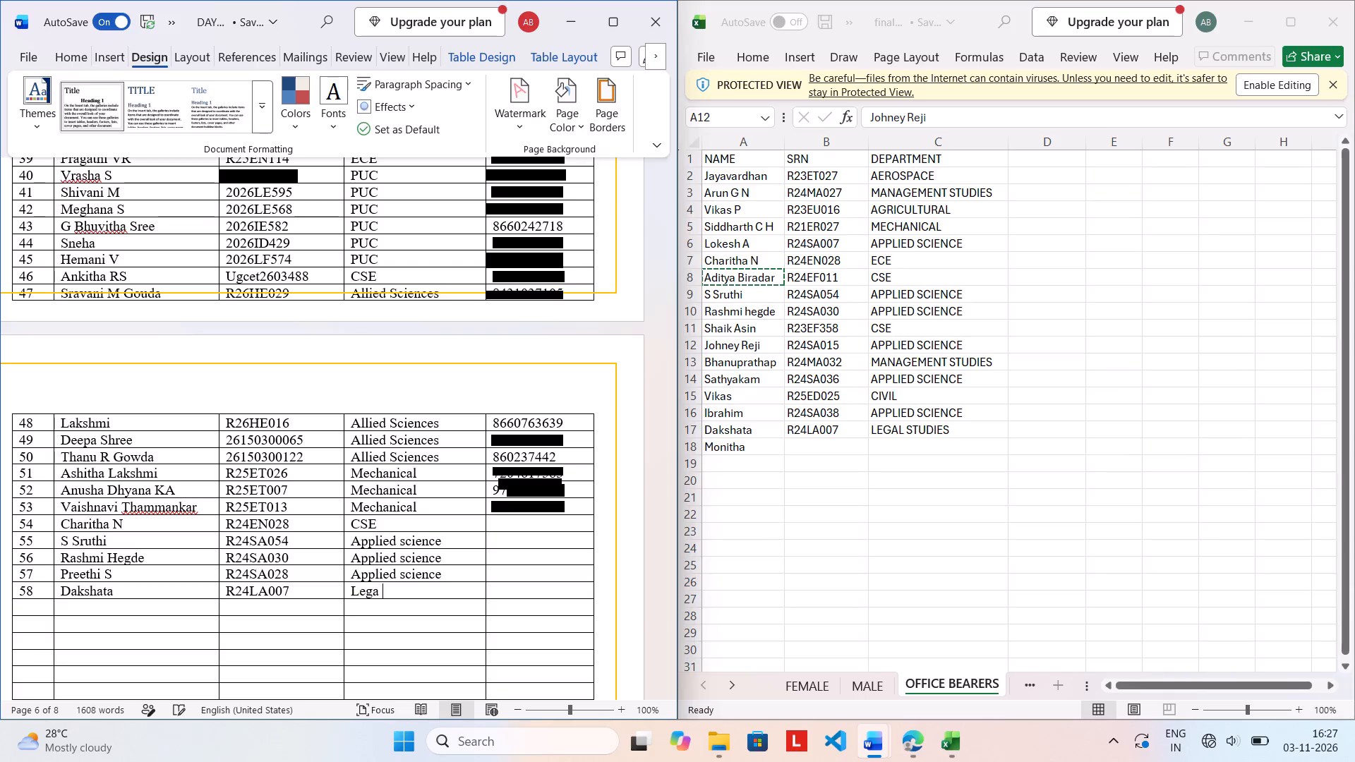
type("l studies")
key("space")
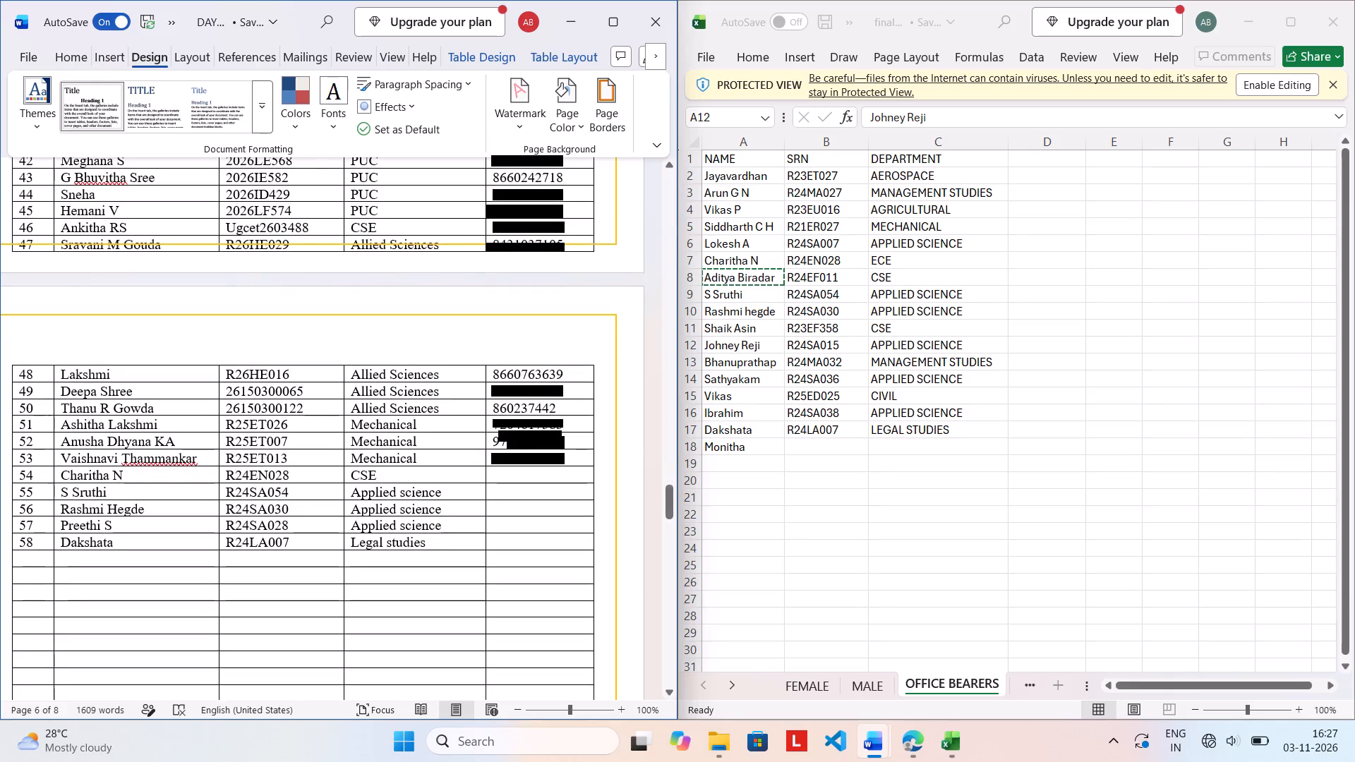
Add entry 59 below entry 58 with the name from workbook row 11, and go to its department cell.
left_click(103, 557)
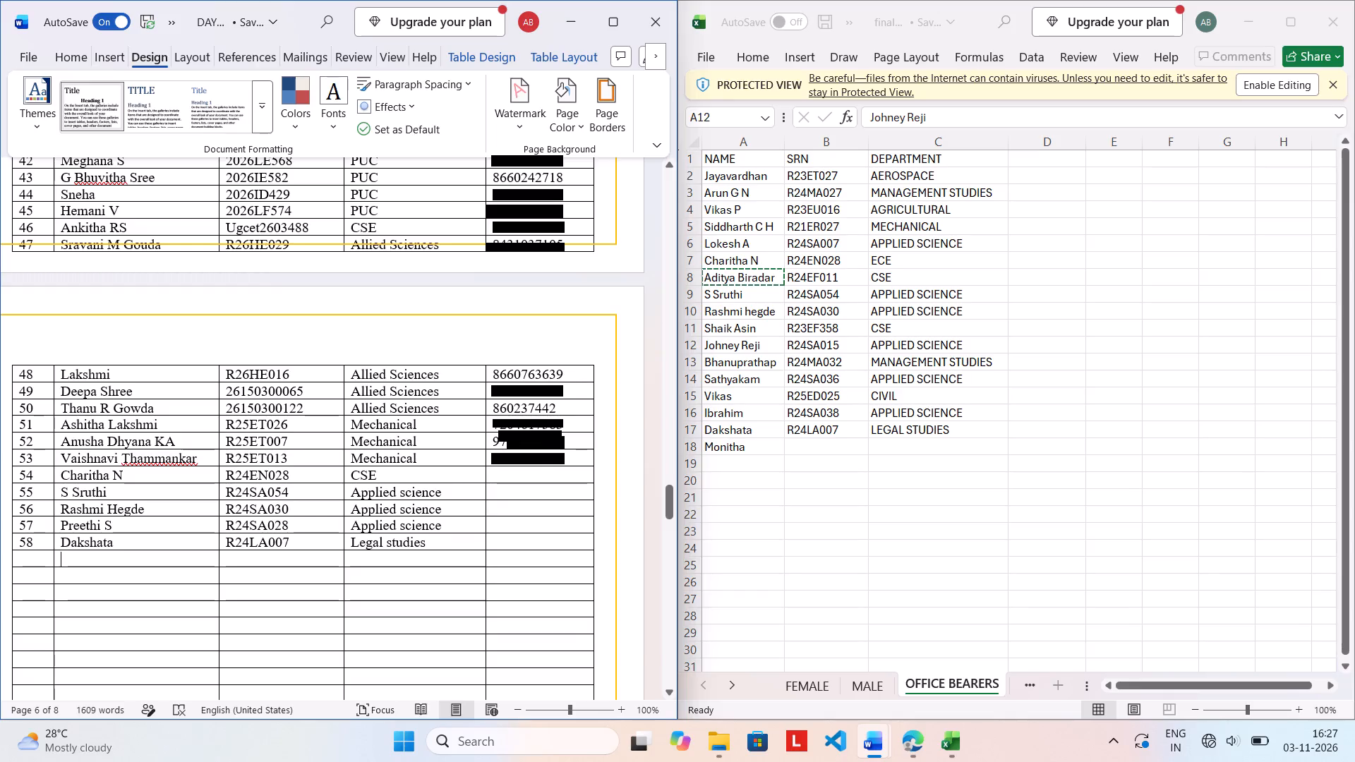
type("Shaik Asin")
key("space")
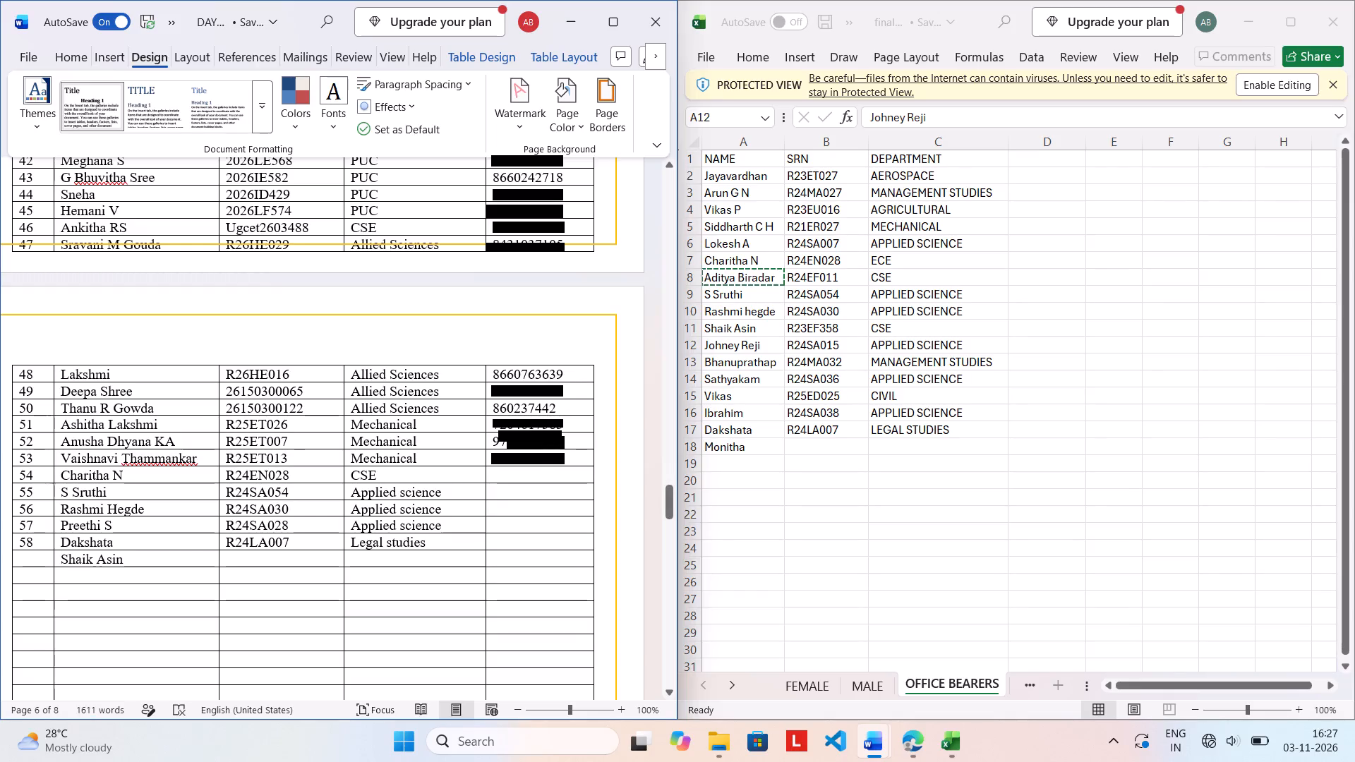
left_click(42, 564)
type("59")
left_click(371, 560)
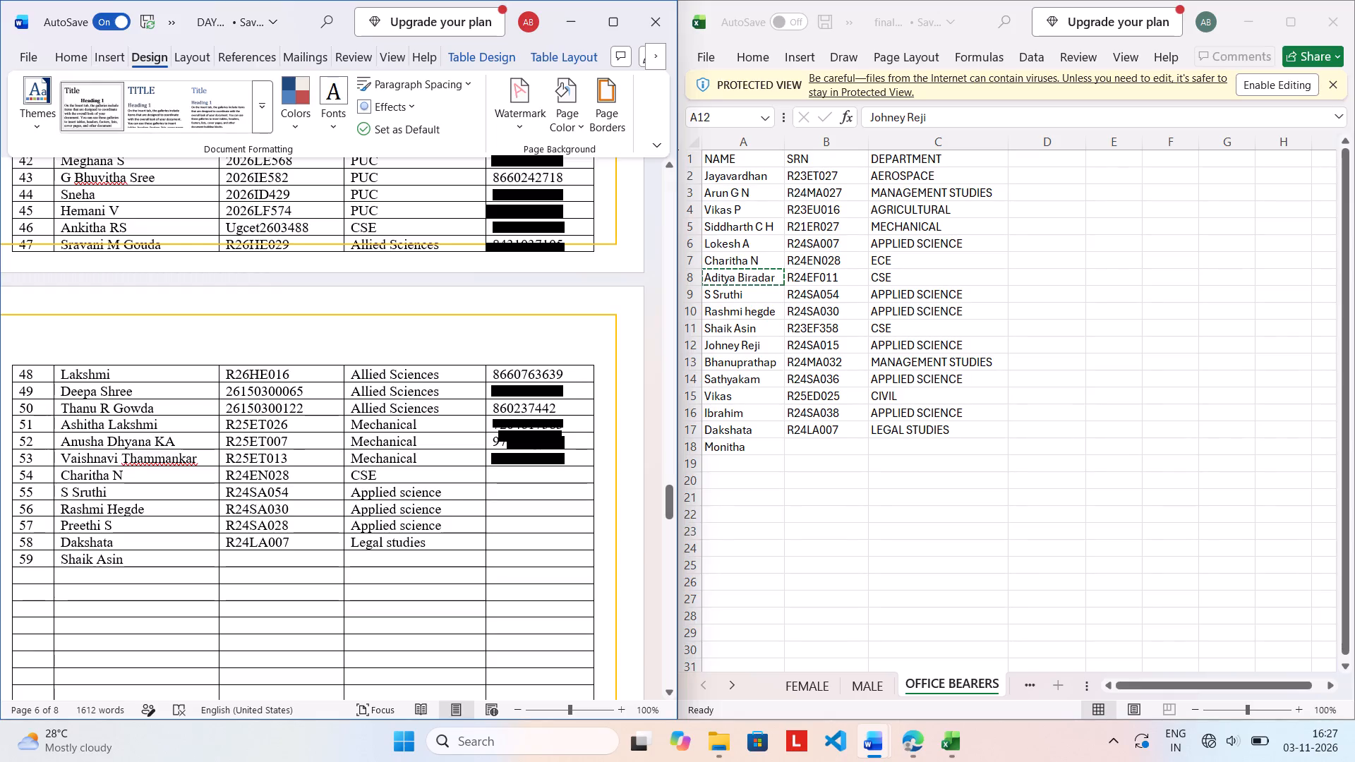
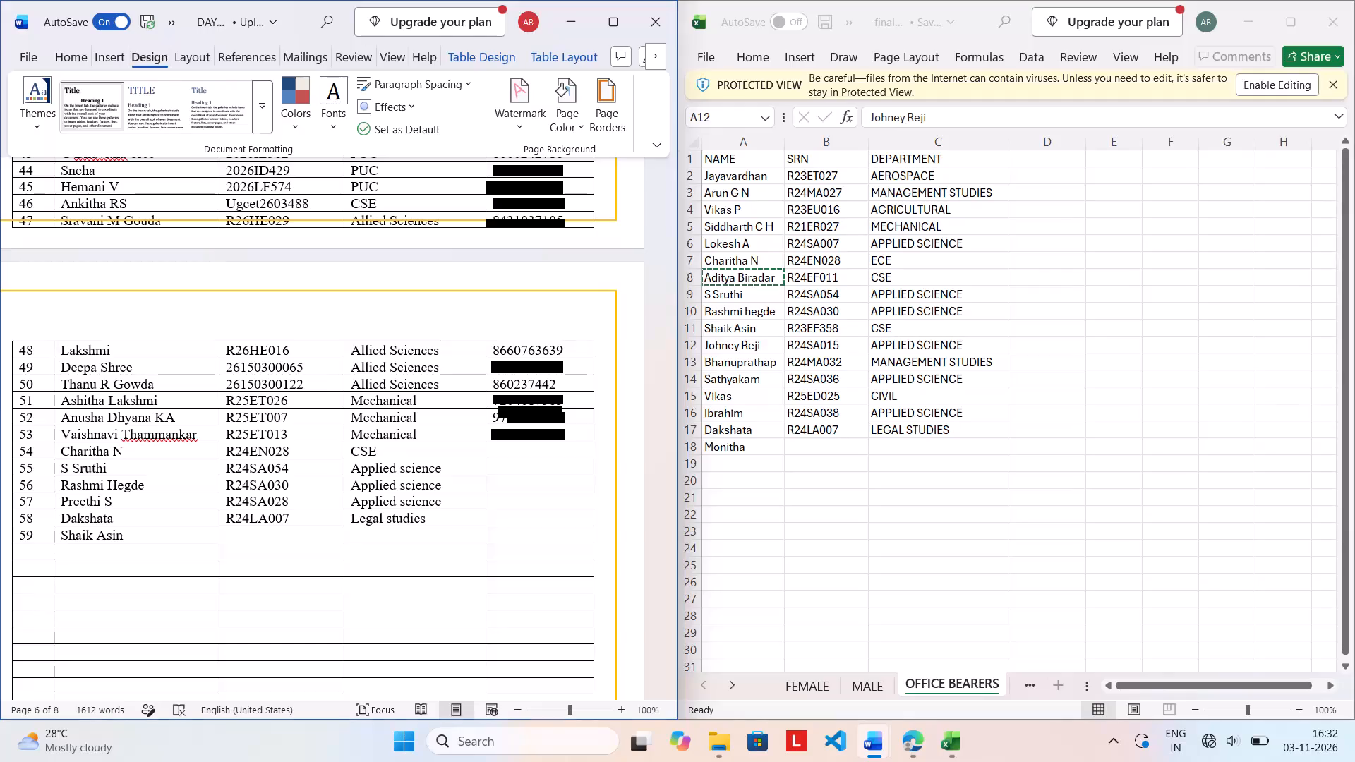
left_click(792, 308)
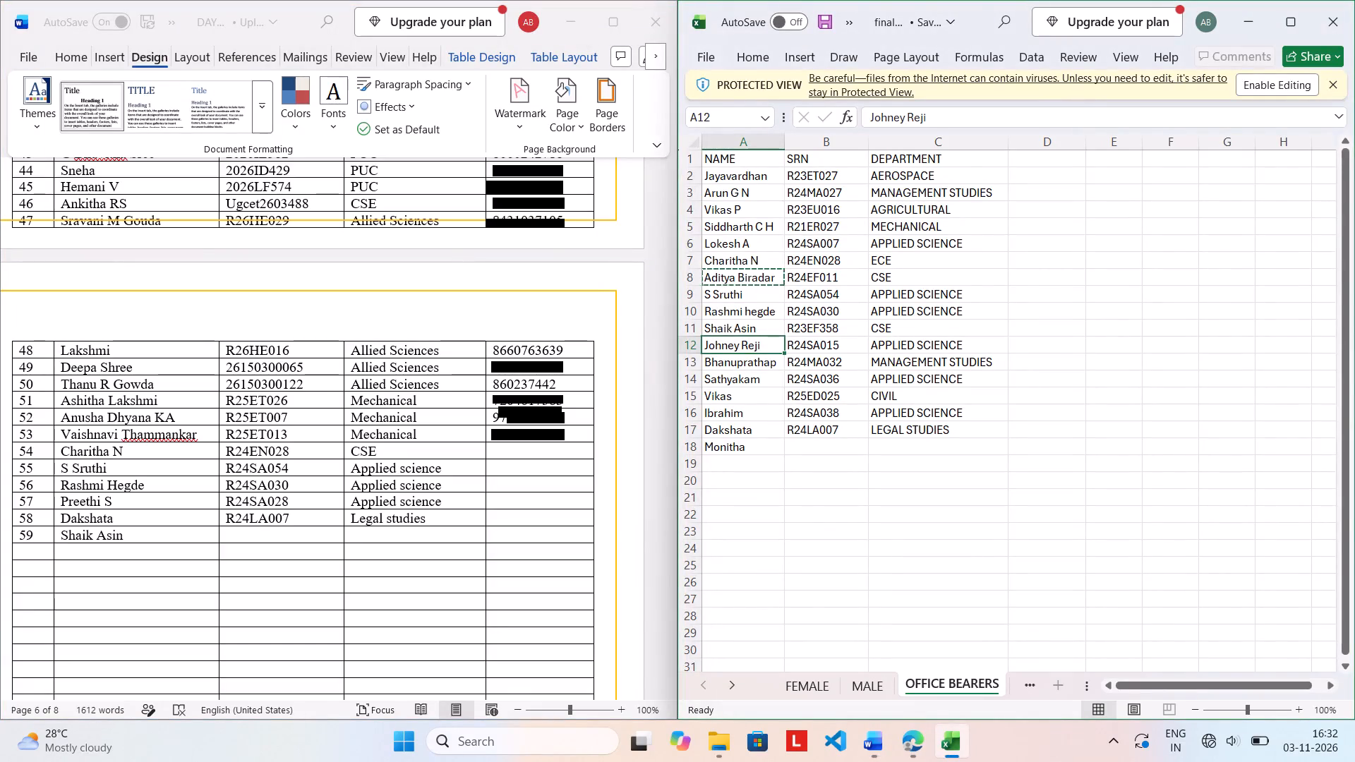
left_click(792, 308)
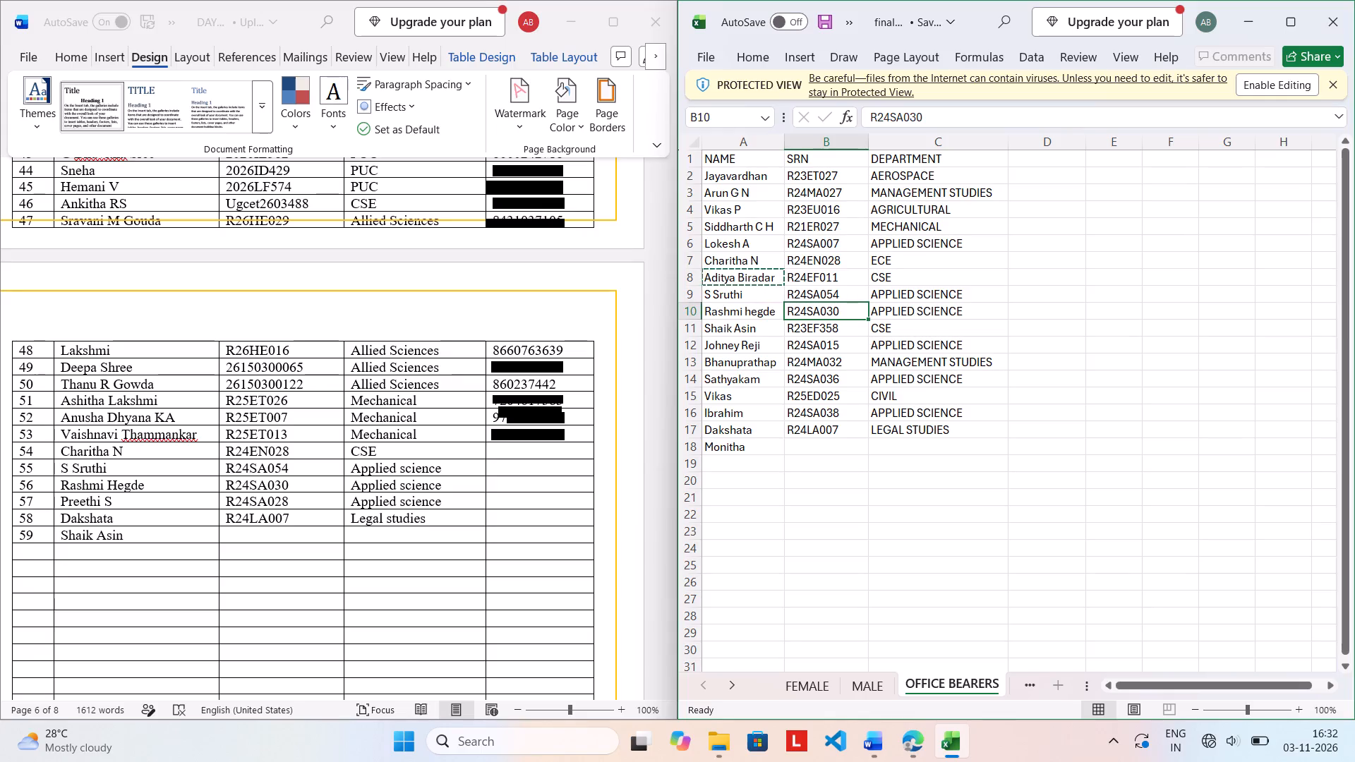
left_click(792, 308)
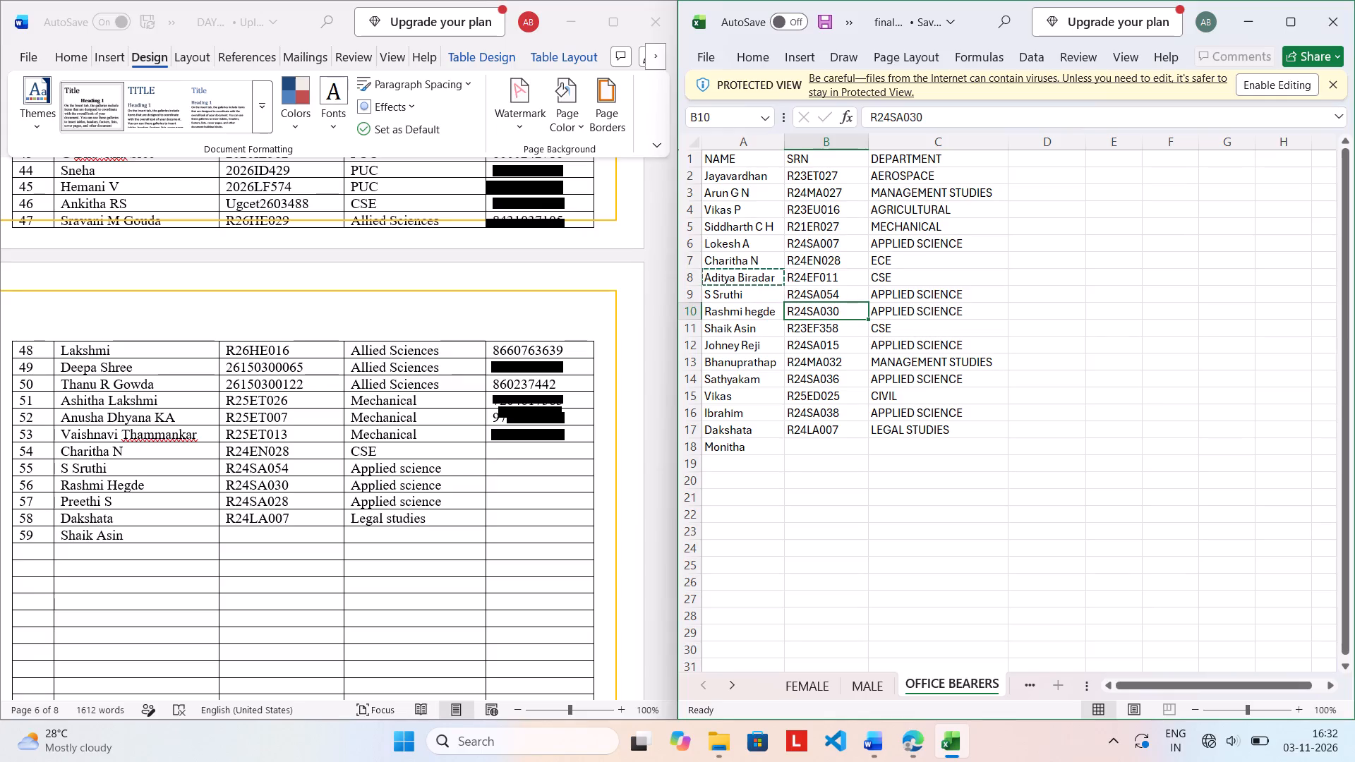
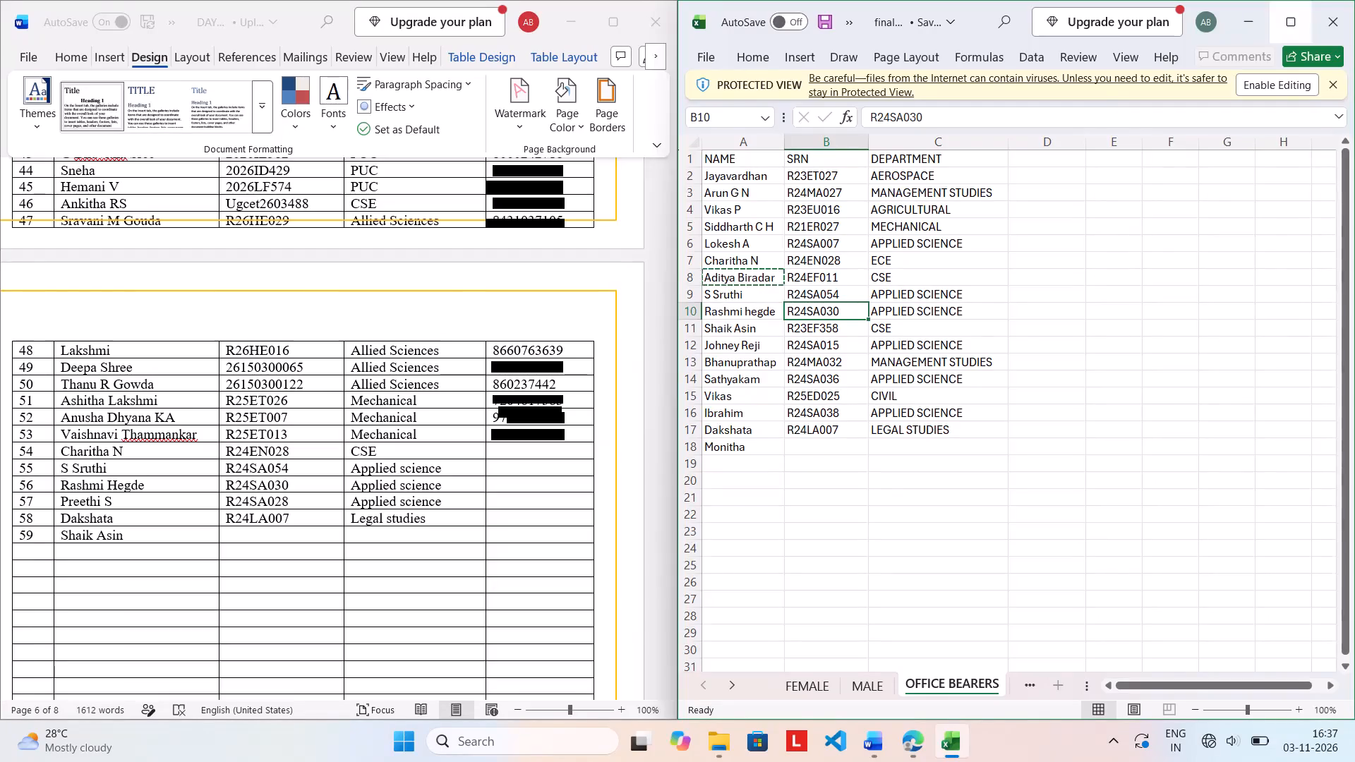
Minimize the office bearers workbook, the camp documents folder and the report document to reach the desktop.
left_click(1252, 11)
left_click(1252, 11)
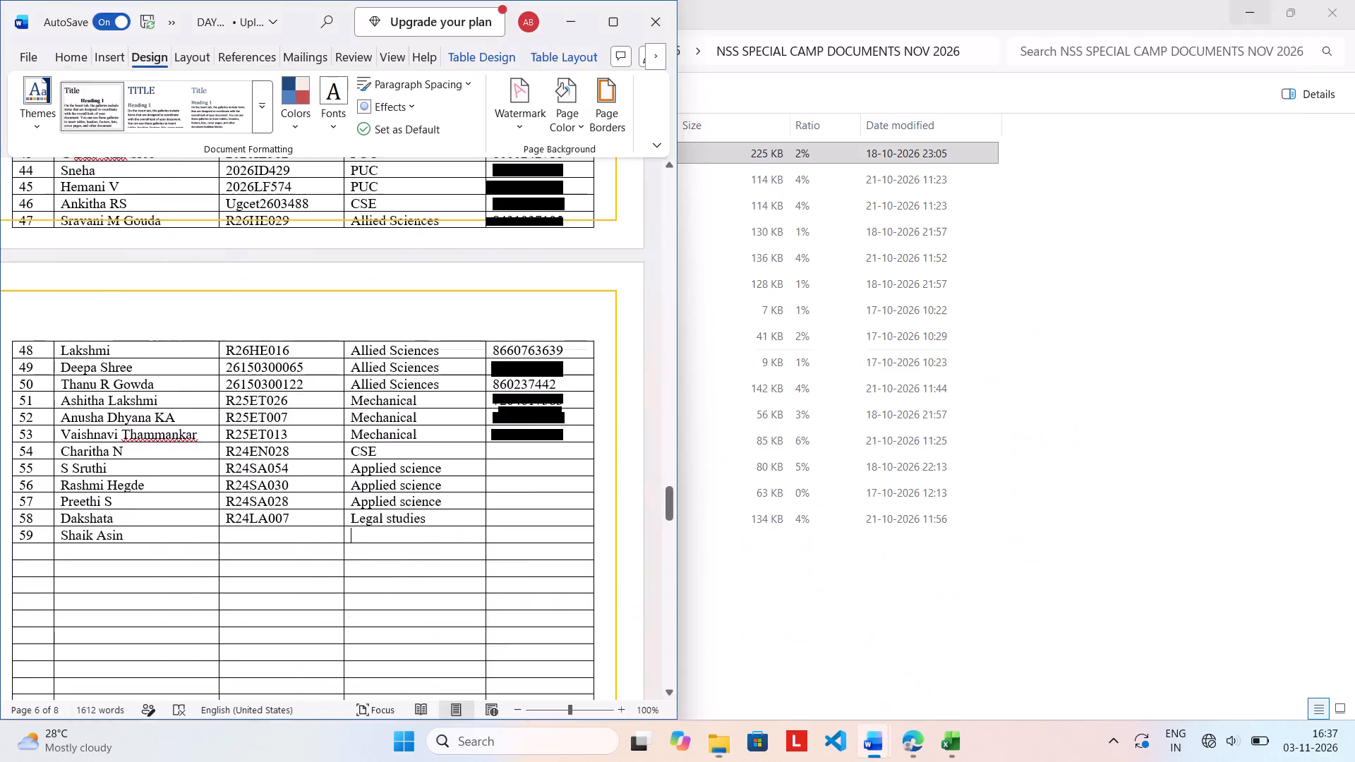
left_click(1252, 11)
left_click(1252, 11)
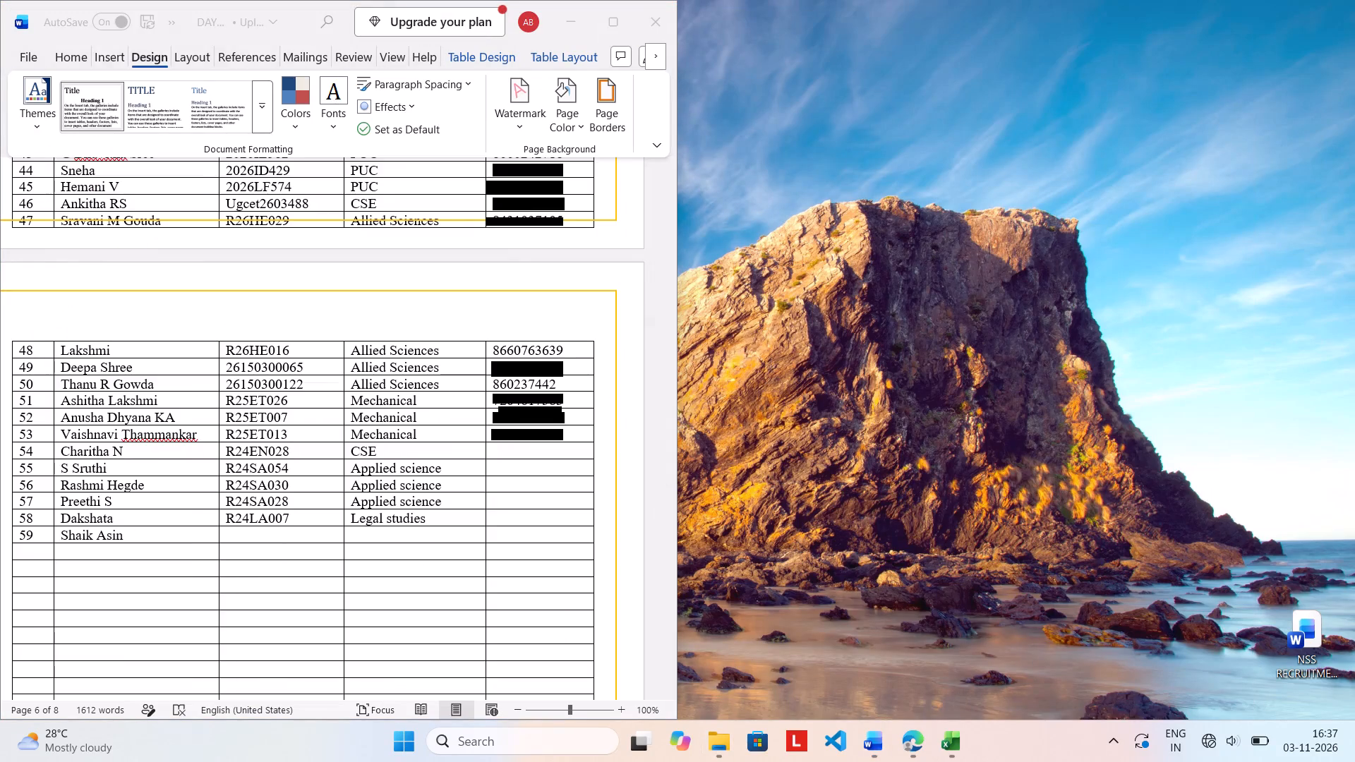
left_click(563, 26)
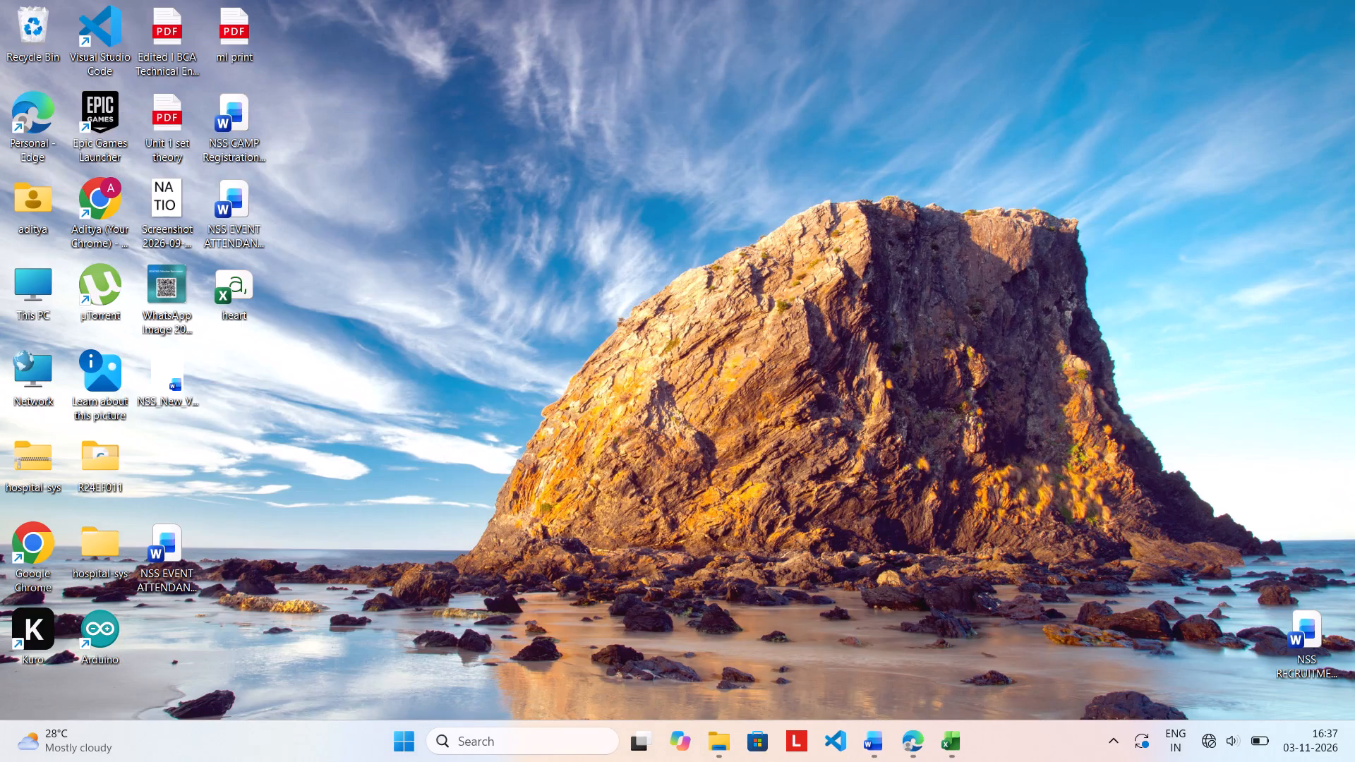